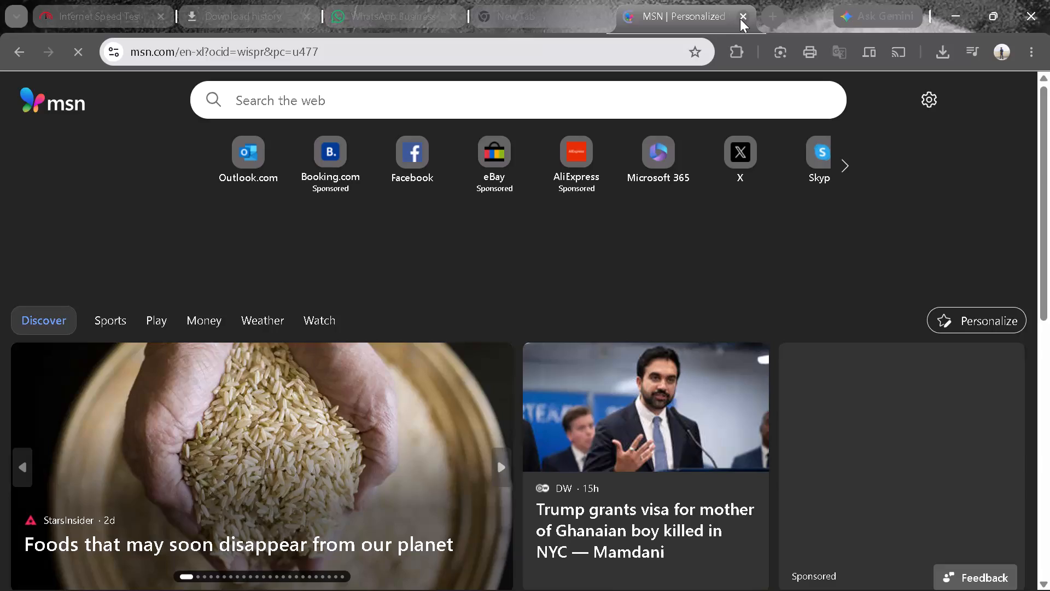
Close the MSN tab.
click(740, 19)
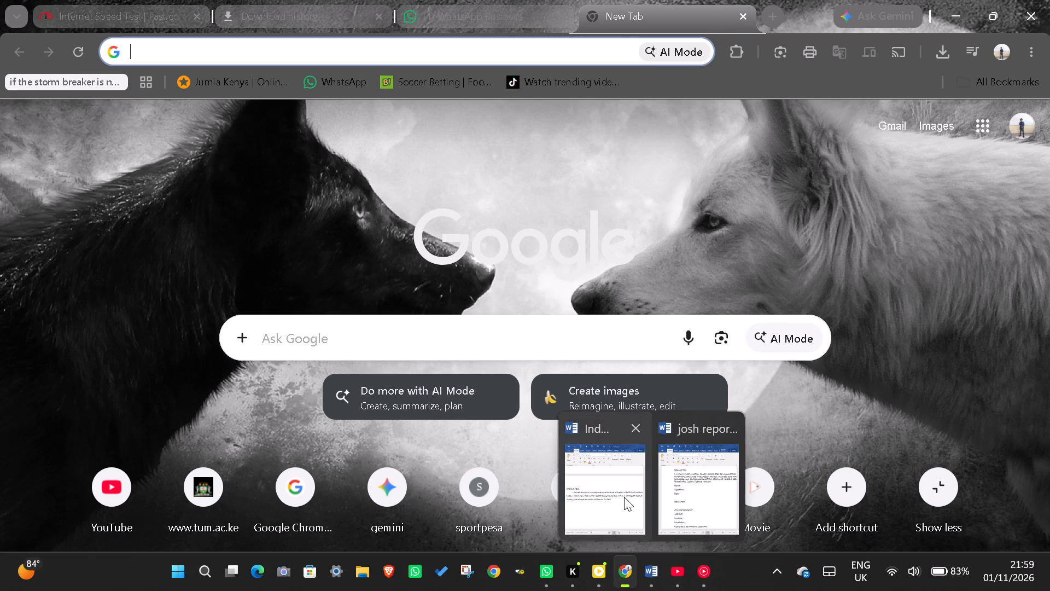
Switch to Word and look at the dedication sections of the two open reports.
click(624, 497)
click(680, 505)
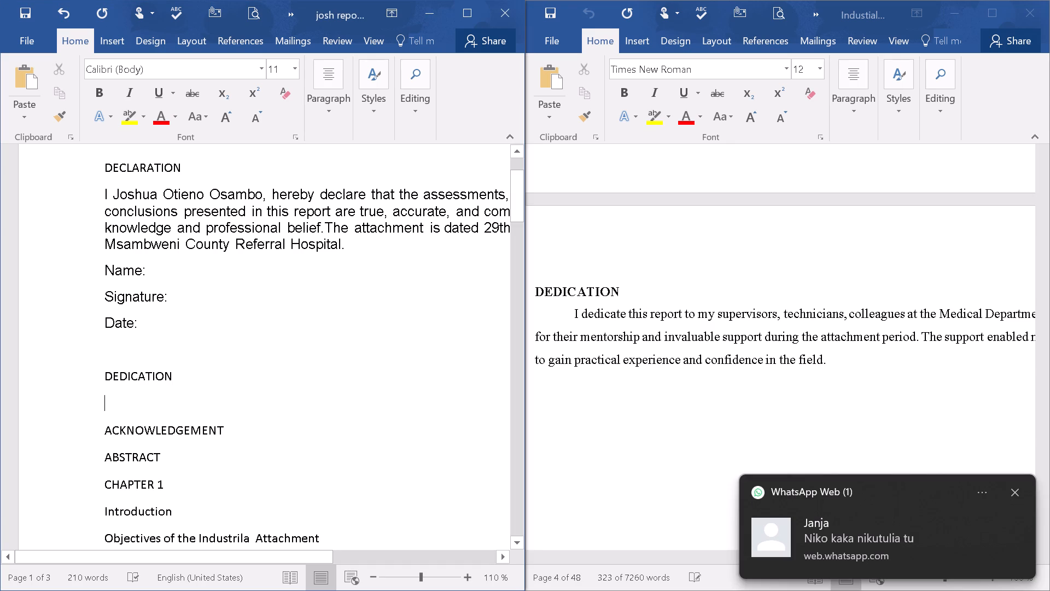
text(I dedicate)
key(space)
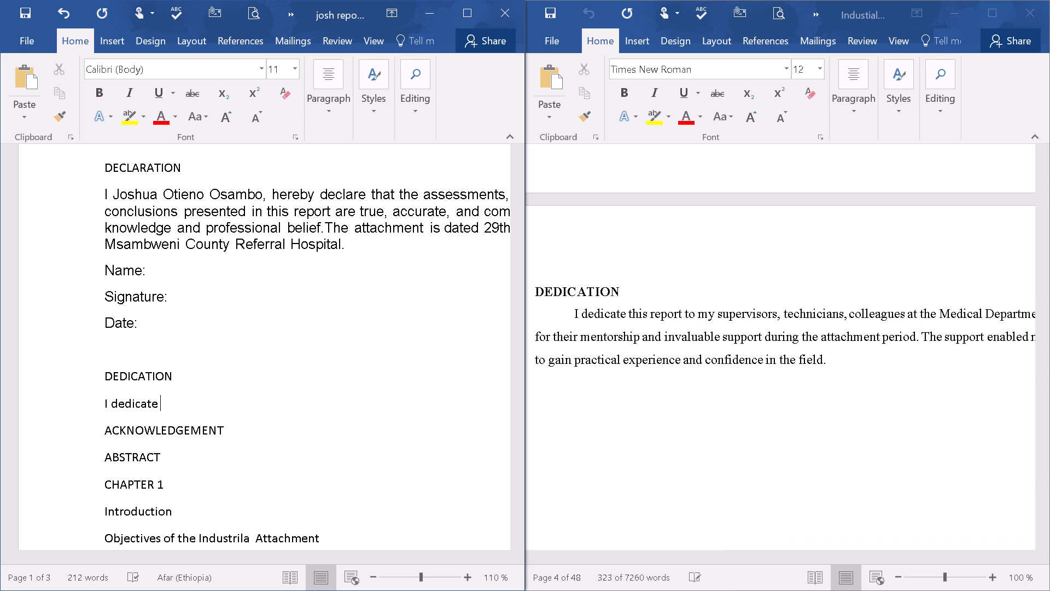
text(this report)
key(space)
key(ctrl+v)
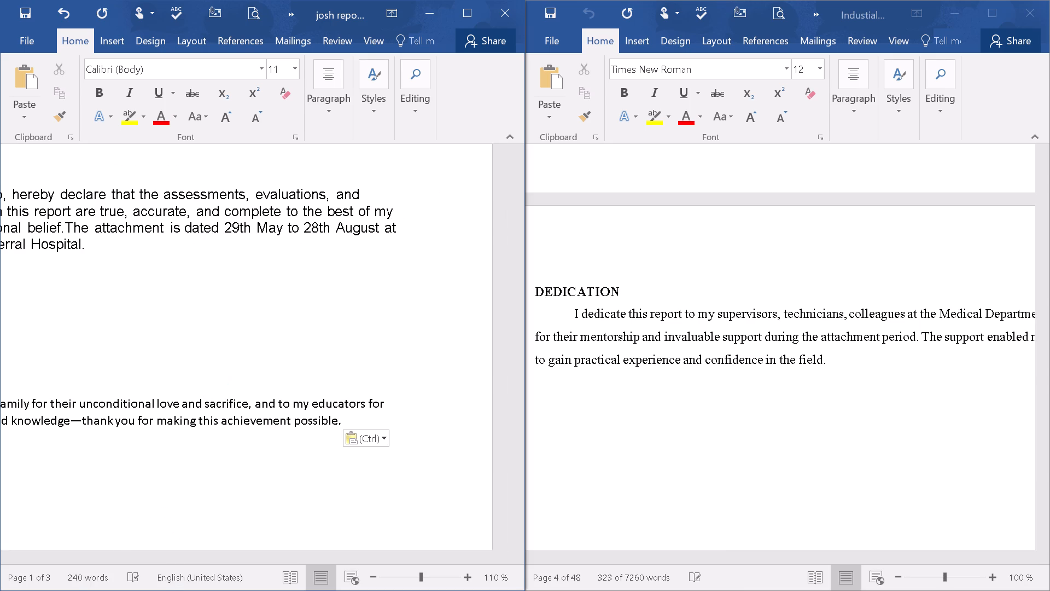
Change the capitalised "To" before "my family" to lowercase "to" in the dedication sentence.
scroll(272, 361, right, 2)
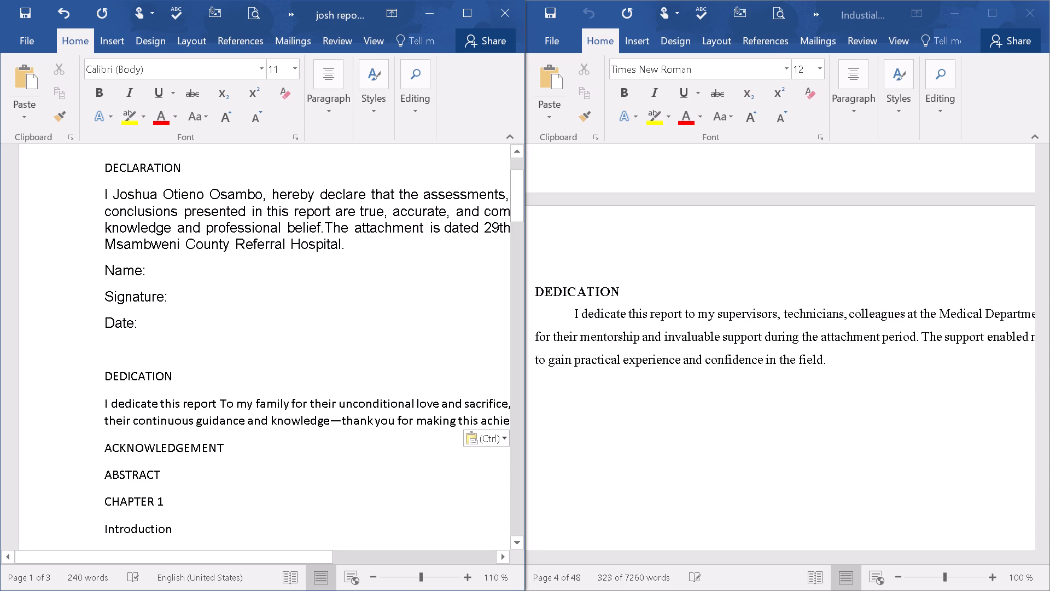
click(226, 404)
key(BackSpace)
key(t)
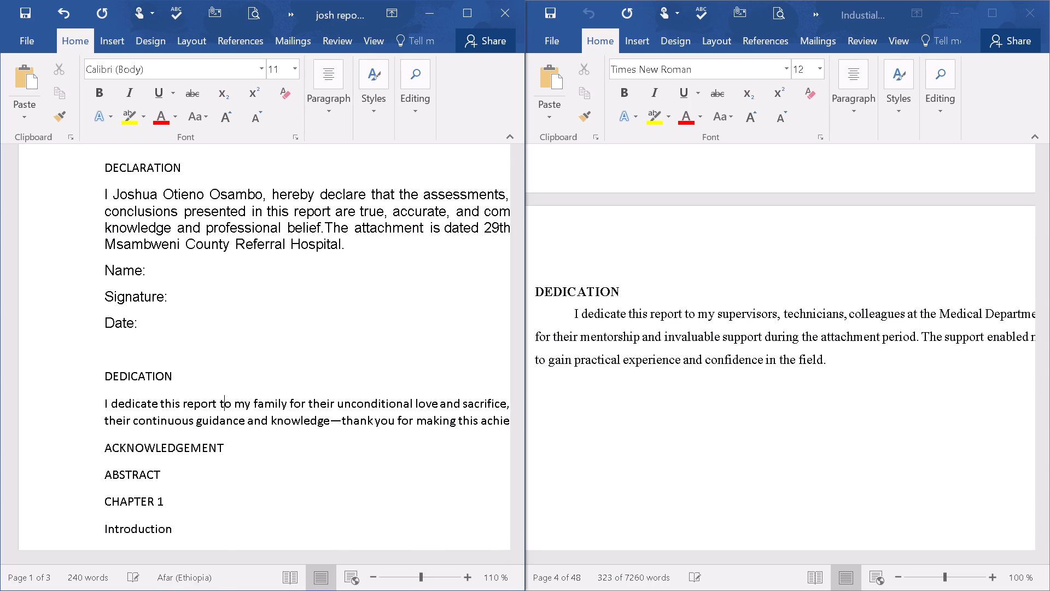
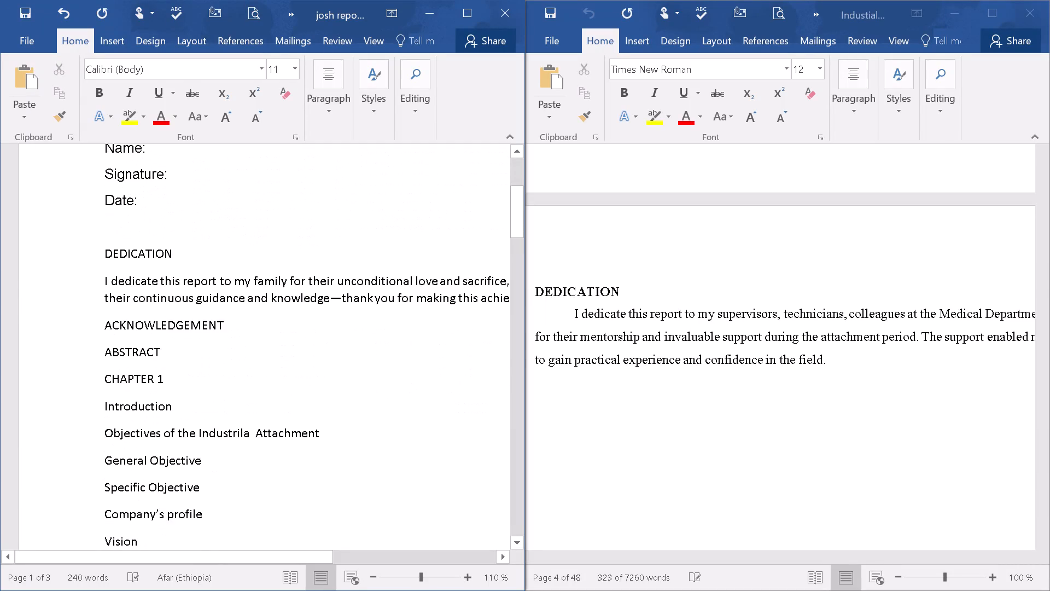
Add an empty paragraph beneath the ACKNOWLEDGEMENT heading in the josh report.
click(246, 322)
key(Return)
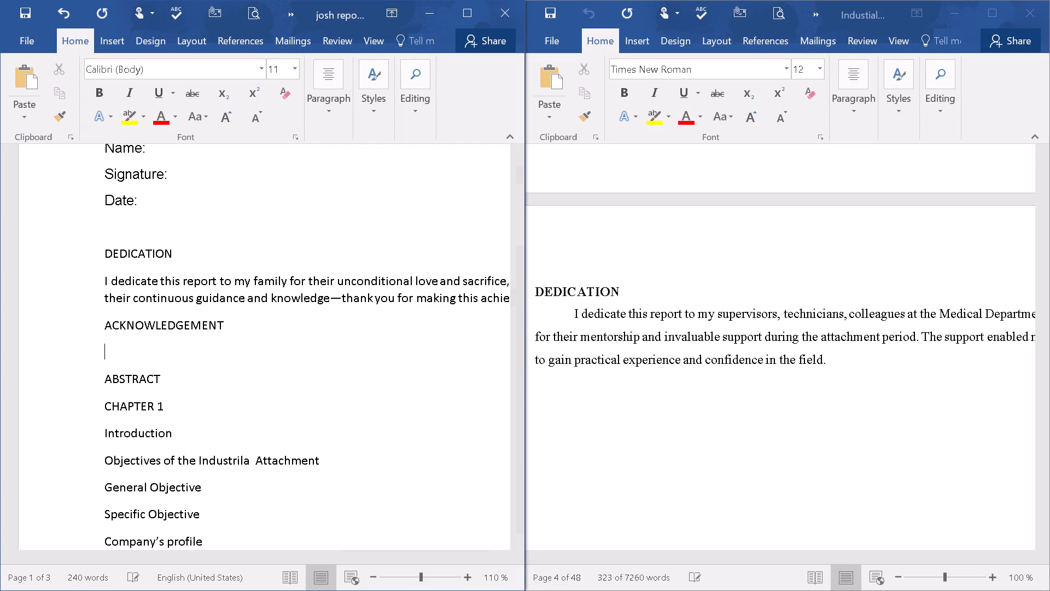
Find the ACKNOWLEDGEMENT section in the reference industrial attachment report and examine its wording.
scroll(565, 339, down, 2)
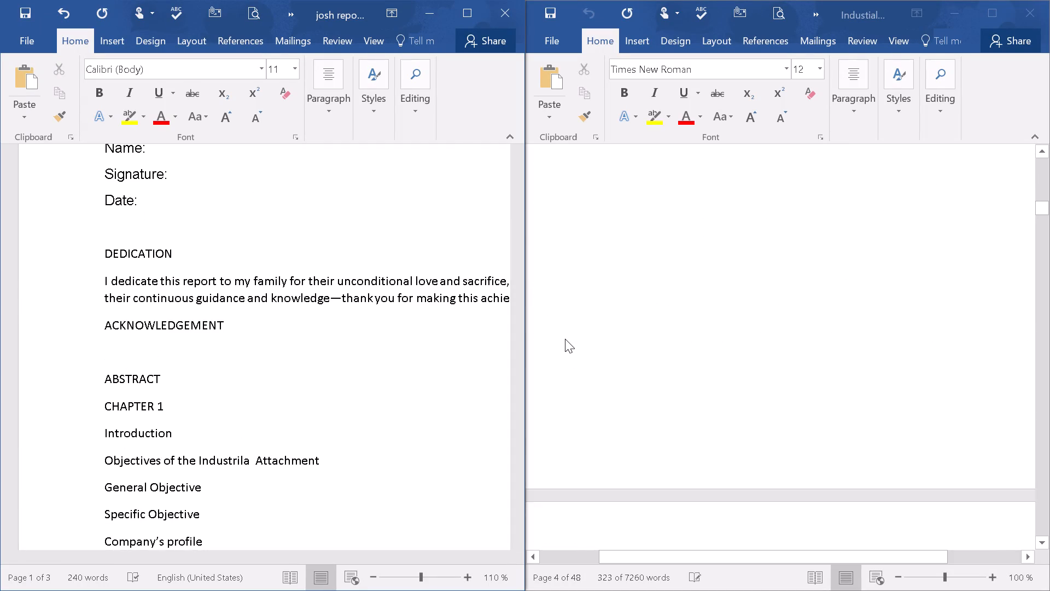
scroll(565, 339, down, 2)
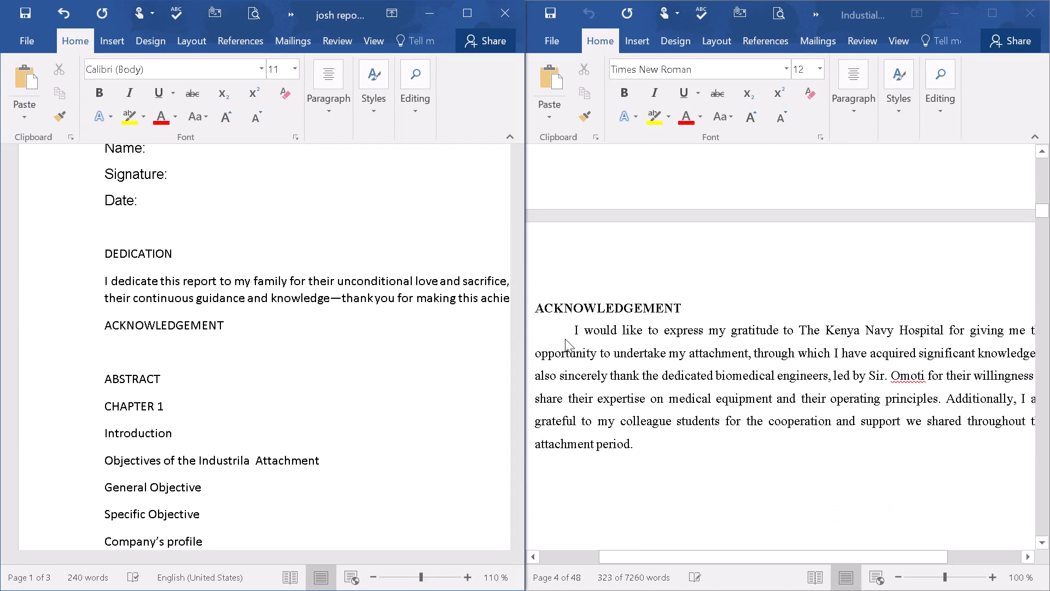
scroll(565, 339, down, 1)
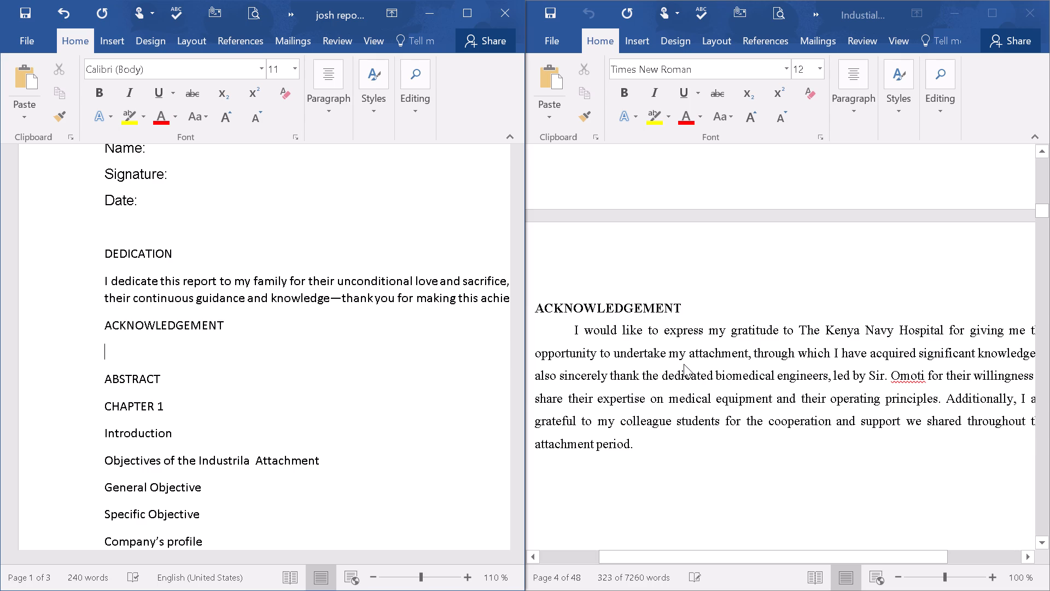
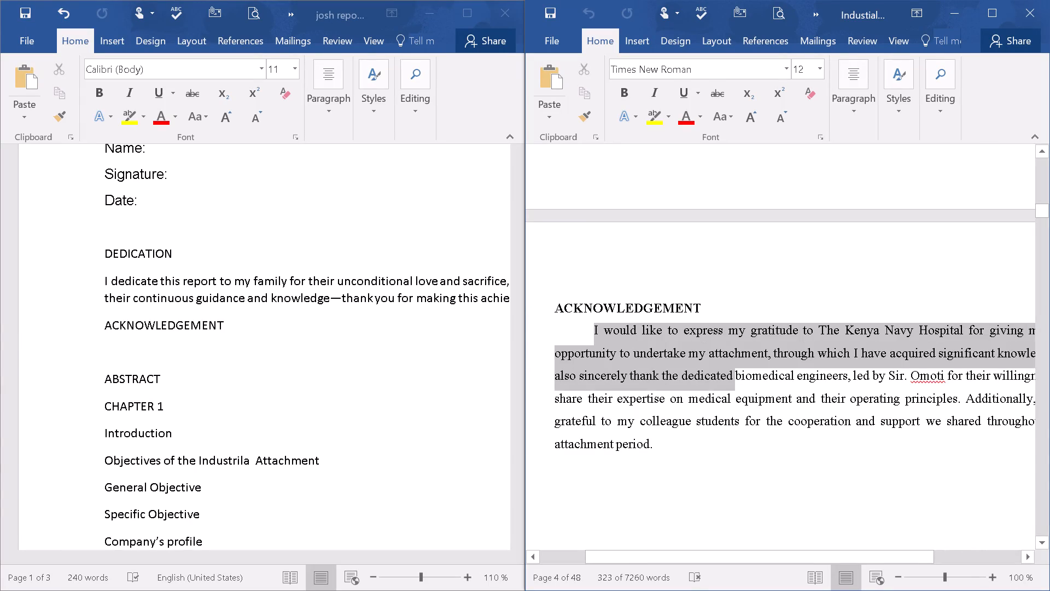
Copy the existing report's full acknowledgement paragraph, from "I would like" to "attachment period.", for placement under ACKNOWLEDGEMENT in the josh report.
drag(706, 390, 792, 444)
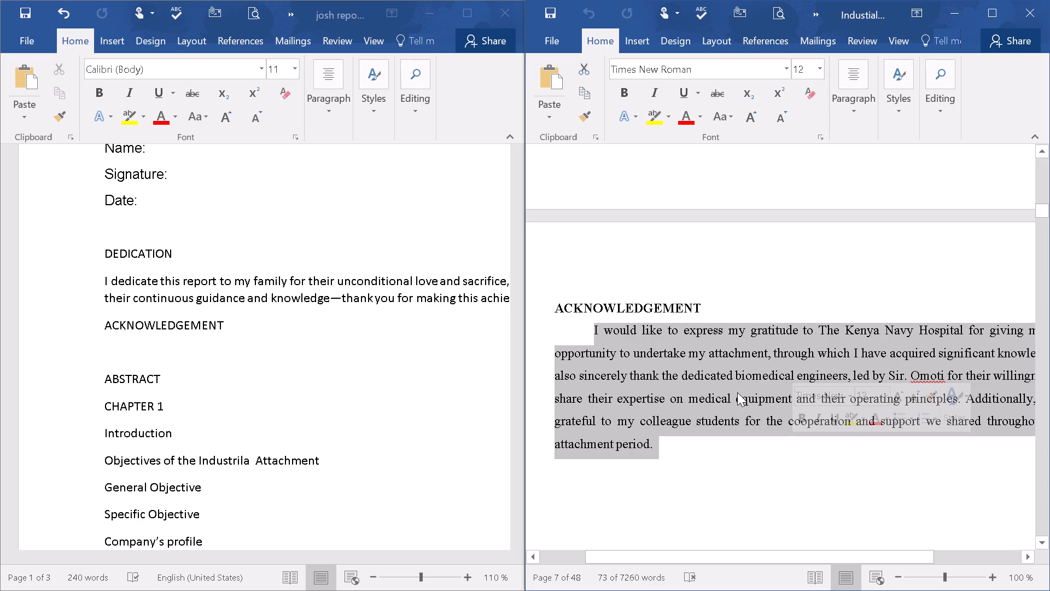
key(ctrl+c)
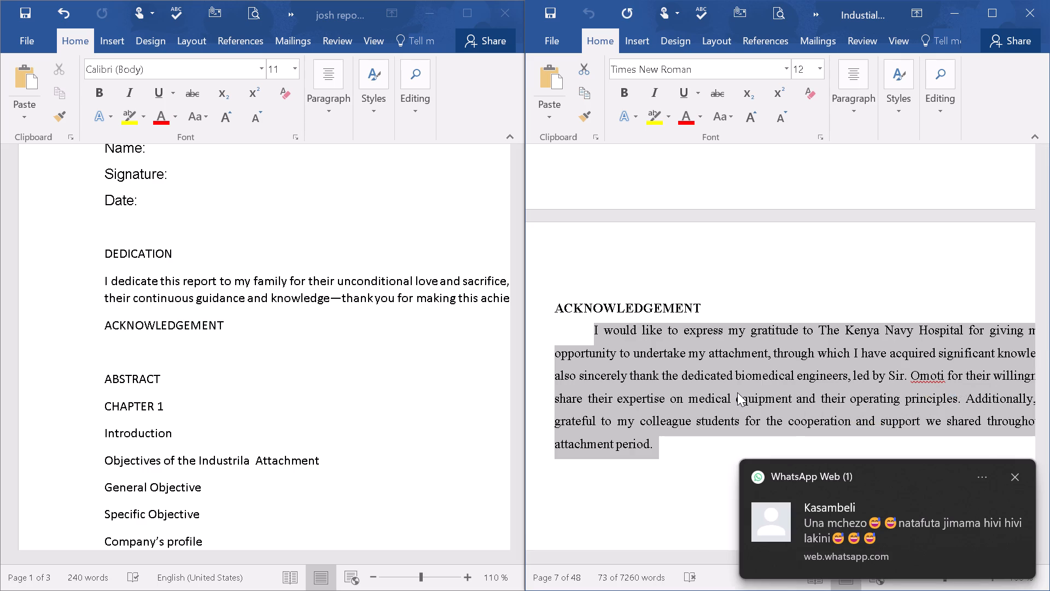
click(196, 338)
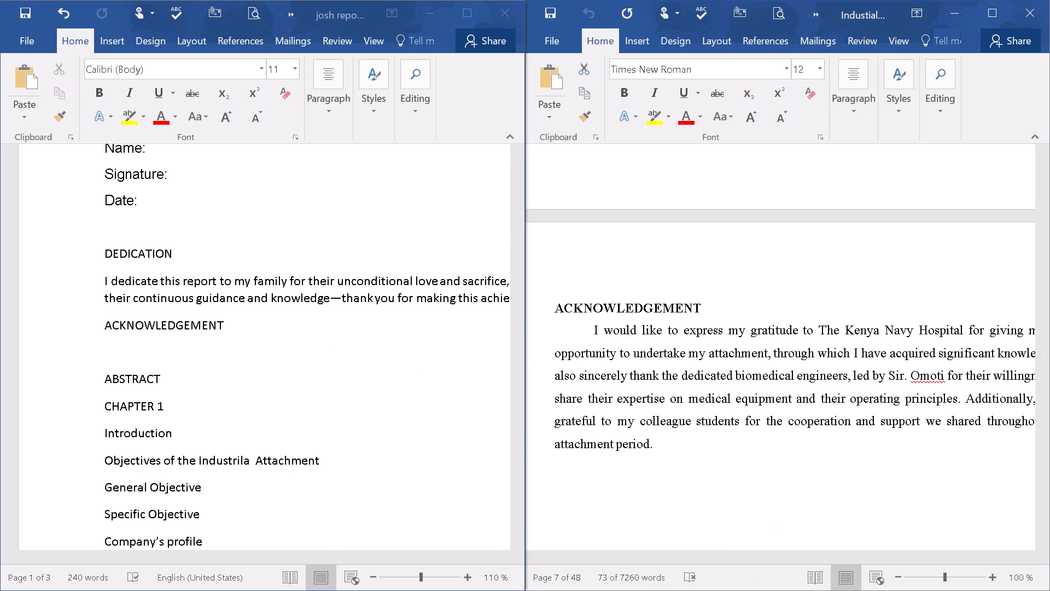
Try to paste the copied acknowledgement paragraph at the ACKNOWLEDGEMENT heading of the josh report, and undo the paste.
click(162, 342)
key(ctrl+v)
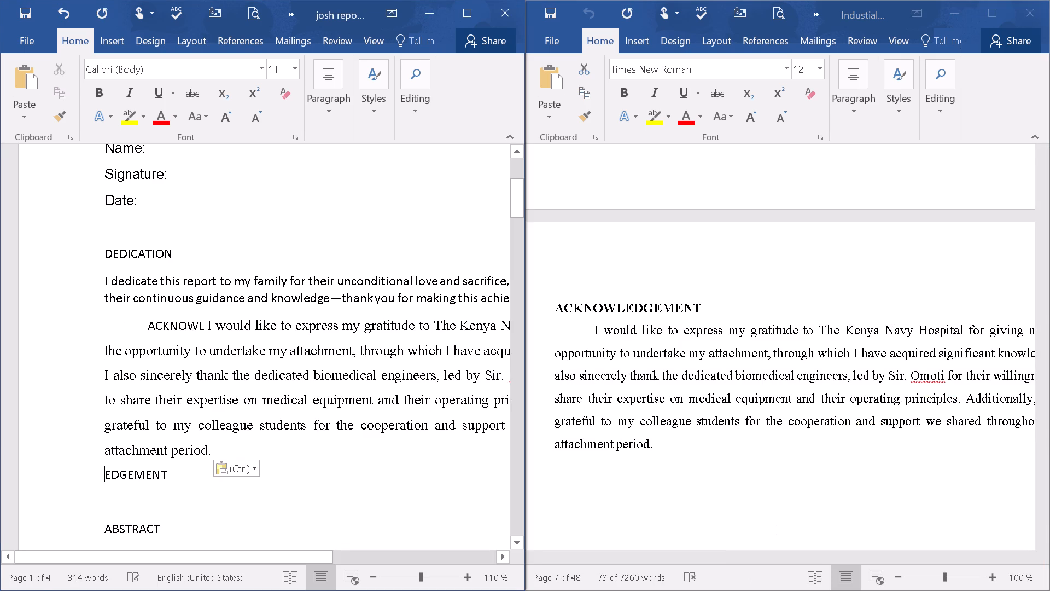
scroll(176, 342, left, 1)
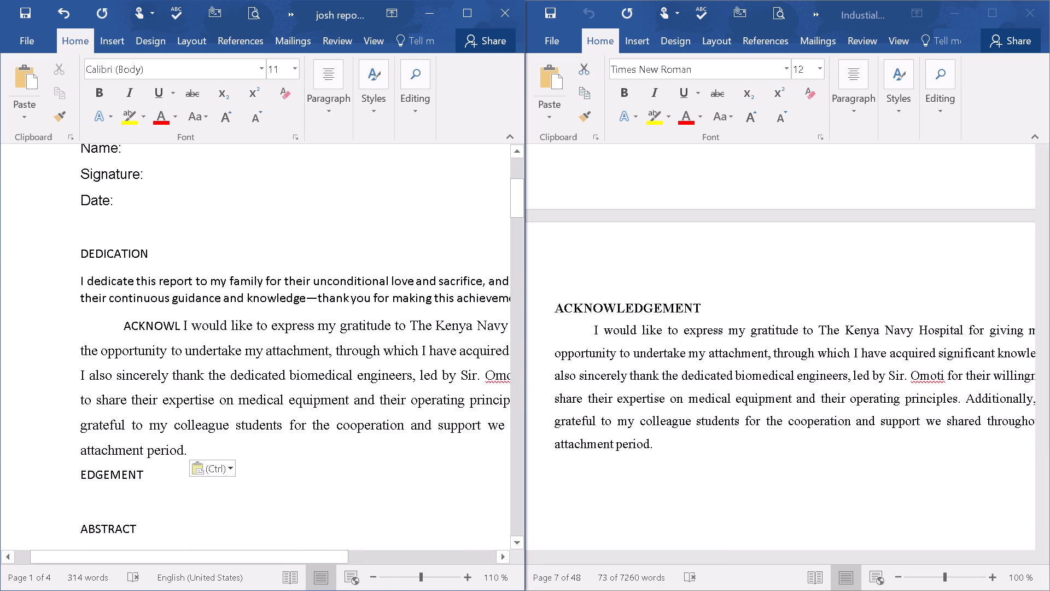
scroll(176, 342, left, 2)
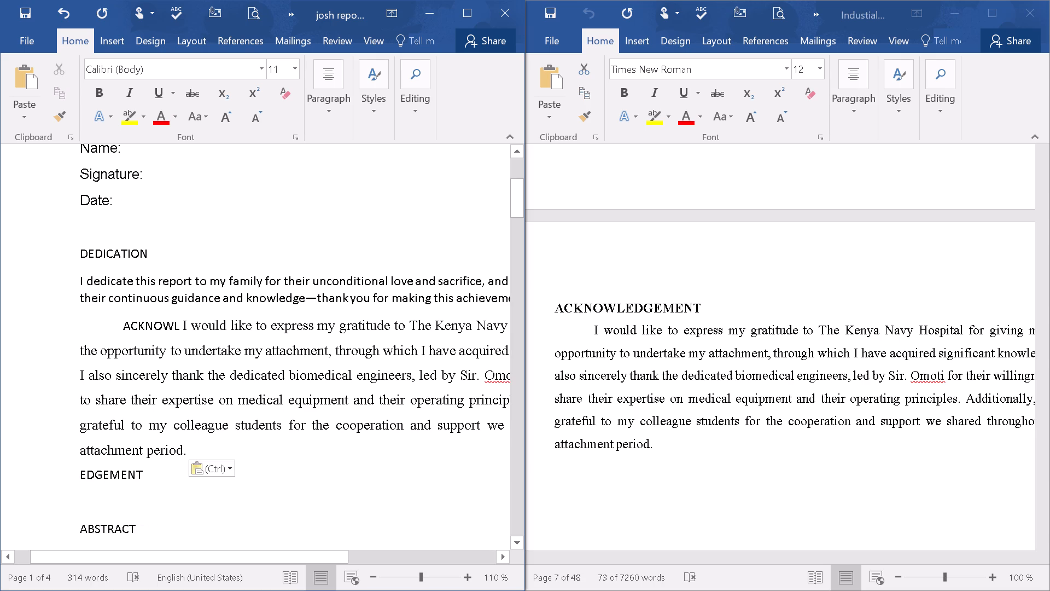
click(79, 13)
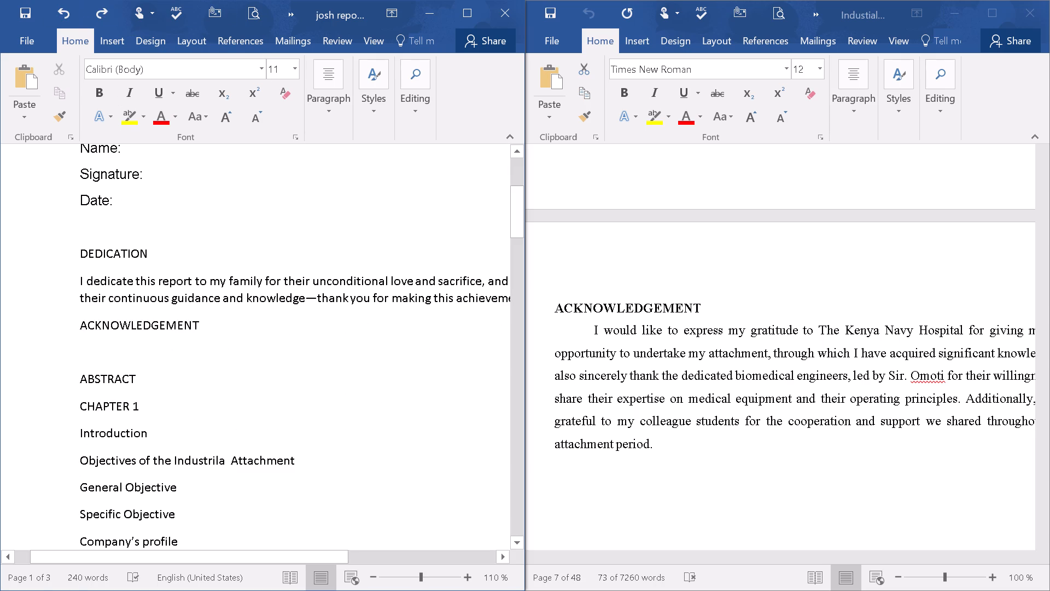
Paste the copied acknowledgement paragraph on the blank line beneath the ACKNOWLEDGEMENT heading in the josh report.
click(179, 354)
key(ctrl+v)
scroll(258, 363, left, 1)
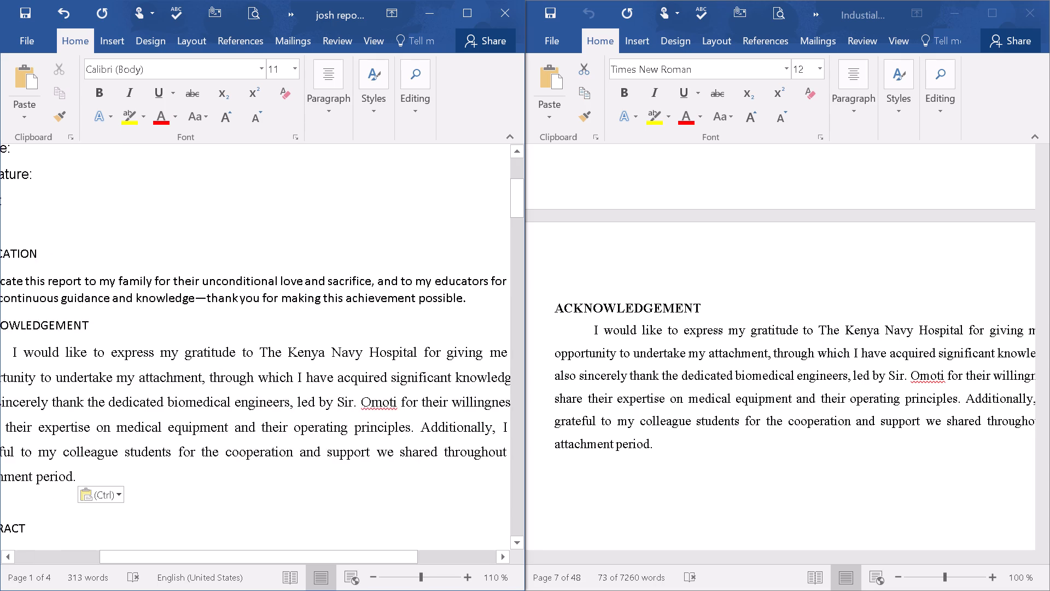
Replace "The Kenya Navy" before "Hospital" in the pasted acknowledgement with "Msambweni Referral".
right_click(258, 363)
click(436, 358)
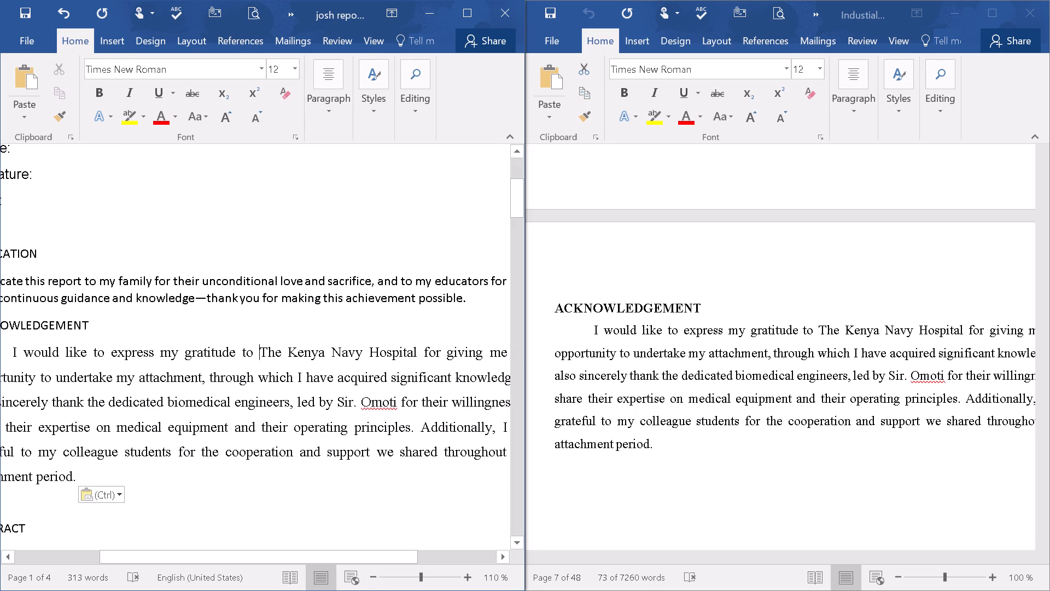
click(363, 356)
key(BackSpace)
key(BackSpace)
key(BackSpace)
key(BackSpace)
key(BackSpace)
key(BackSpace)
key(BackSpace)
key(BackSpace)
key(BackSpace)
key(BackSpace)
key(BackSpace)
key(BackSpace)
key(BackSpace)
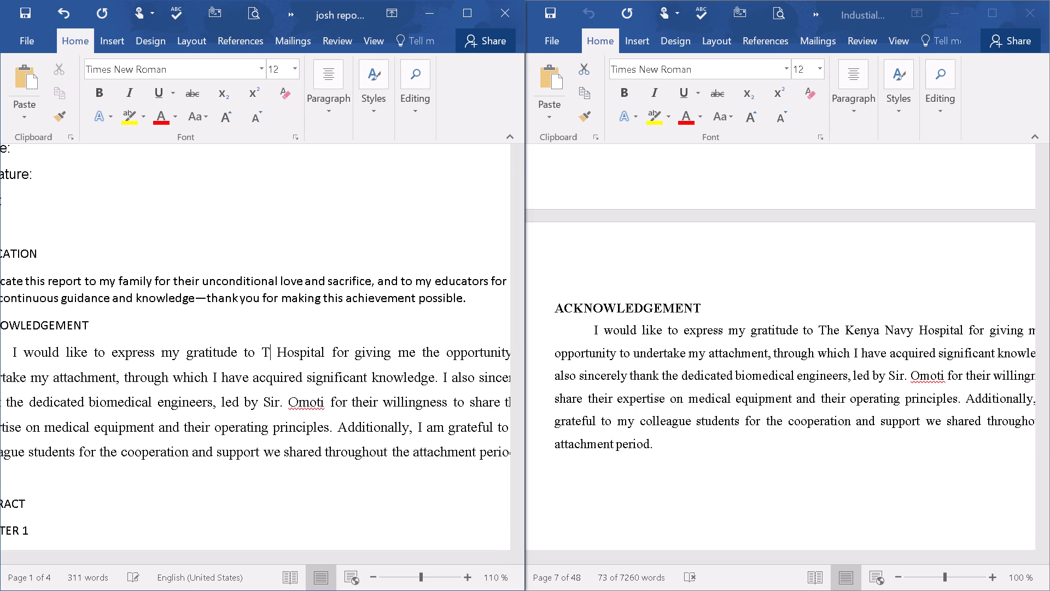
key(BackSpace)
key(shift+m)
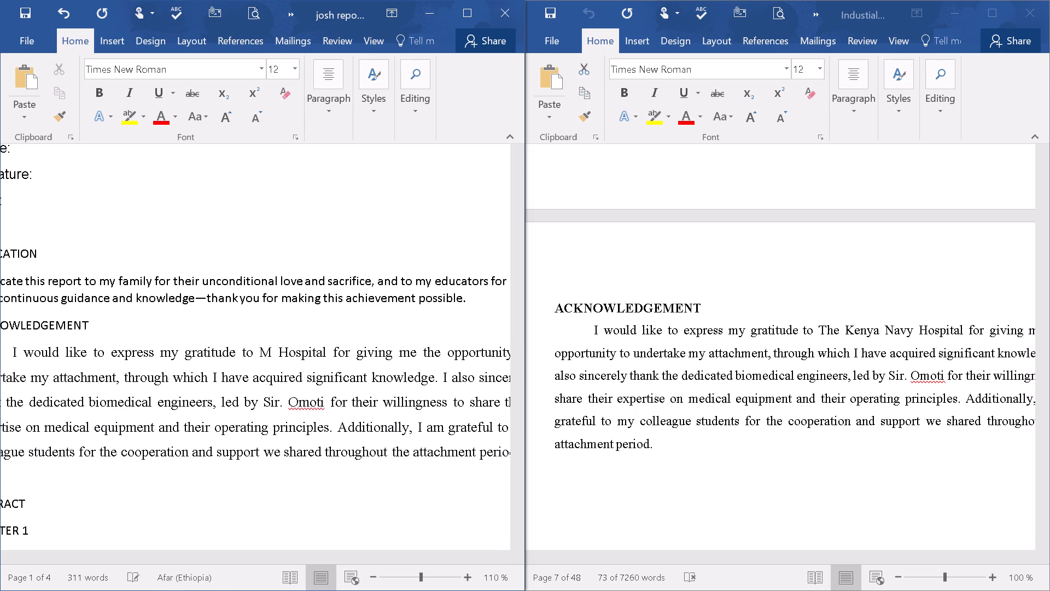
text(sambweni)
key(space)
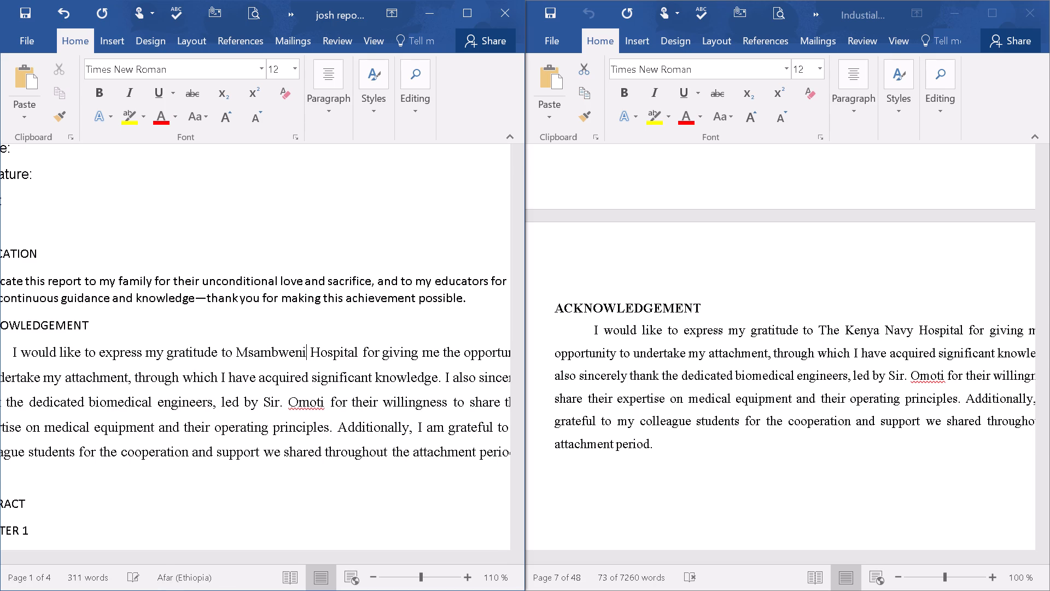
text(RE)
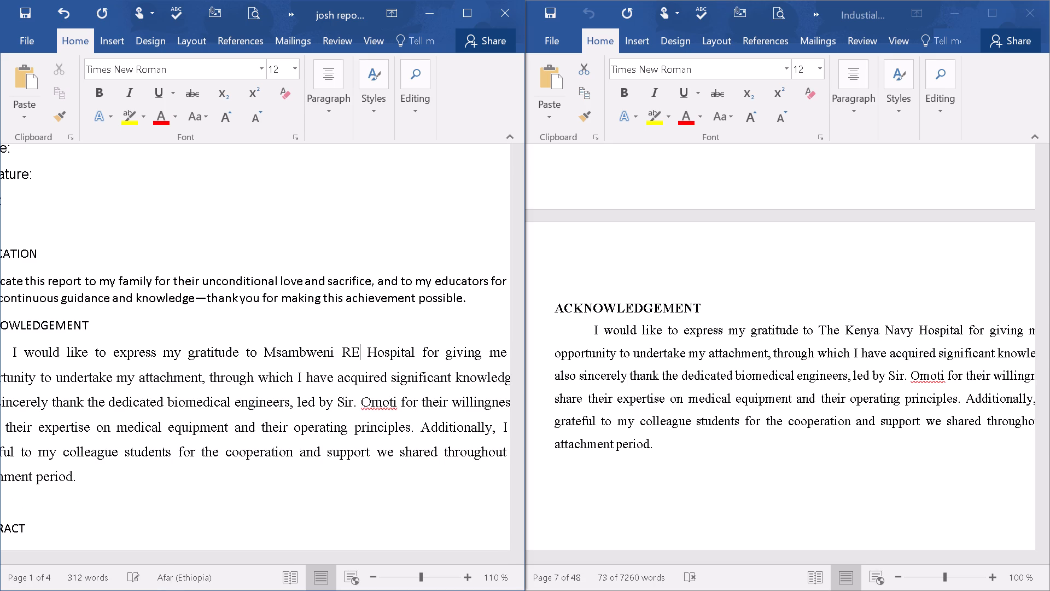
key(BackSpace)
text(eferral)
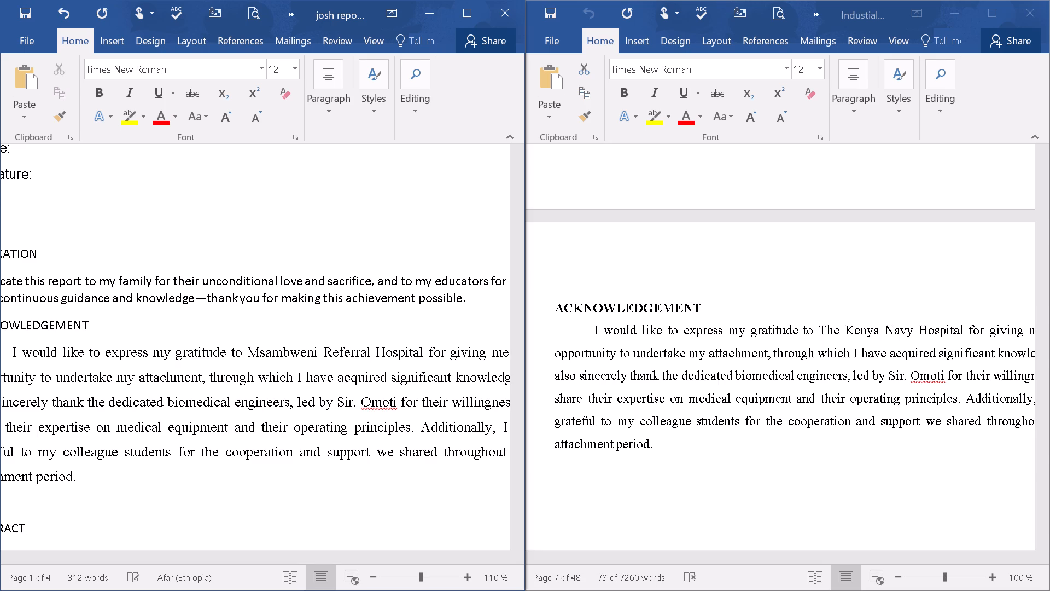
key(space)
Insert "County" before "Referral" in the hospital's name in the acknowledgement.
click(322, 347)
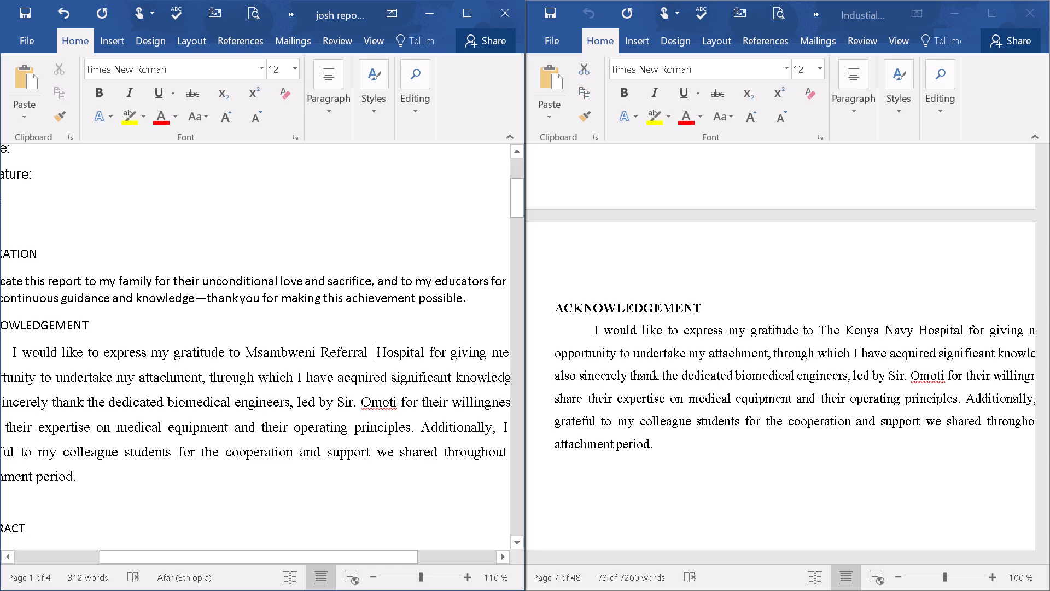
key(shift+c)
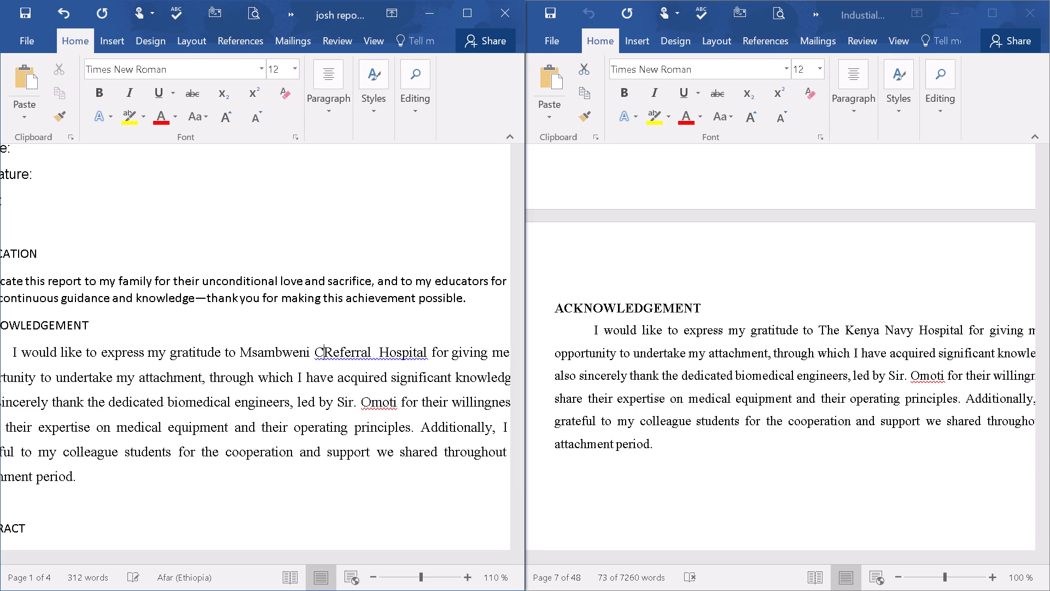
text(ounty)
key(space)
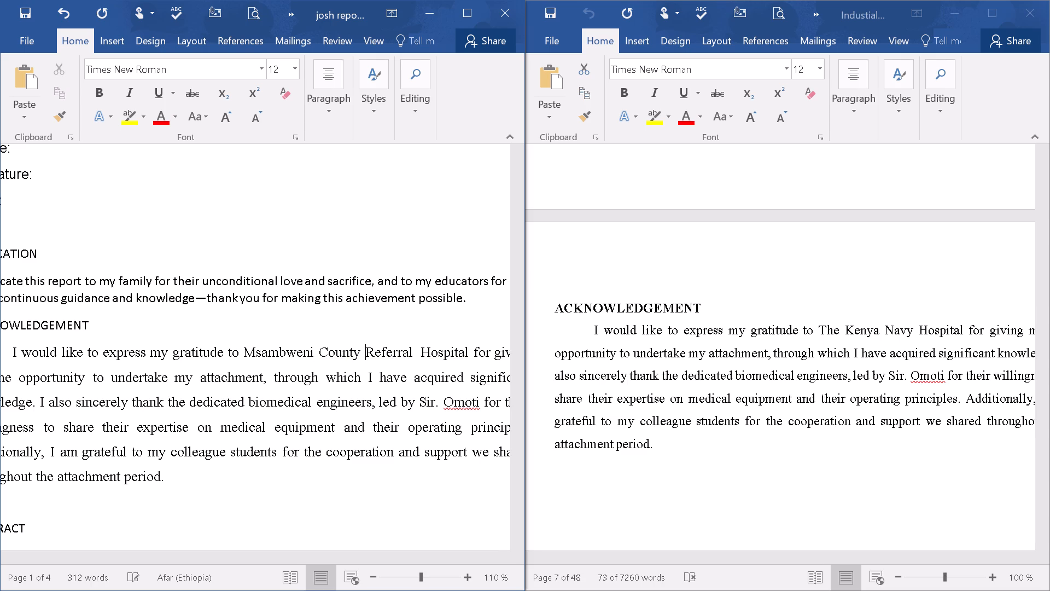
Replace the name after "Sir." in the josh report's acknowledgement with the lead engineer's name for this attachment.
scroll(313, 349, left, 1)
scroll(313, 349, right, 1)
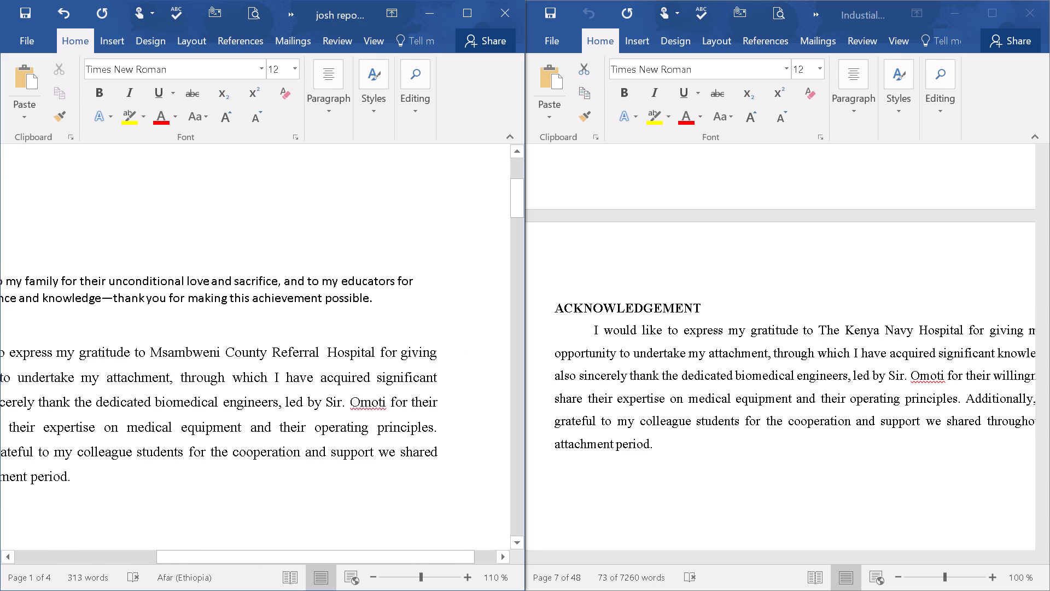
scroll(313, 349, right, 2)
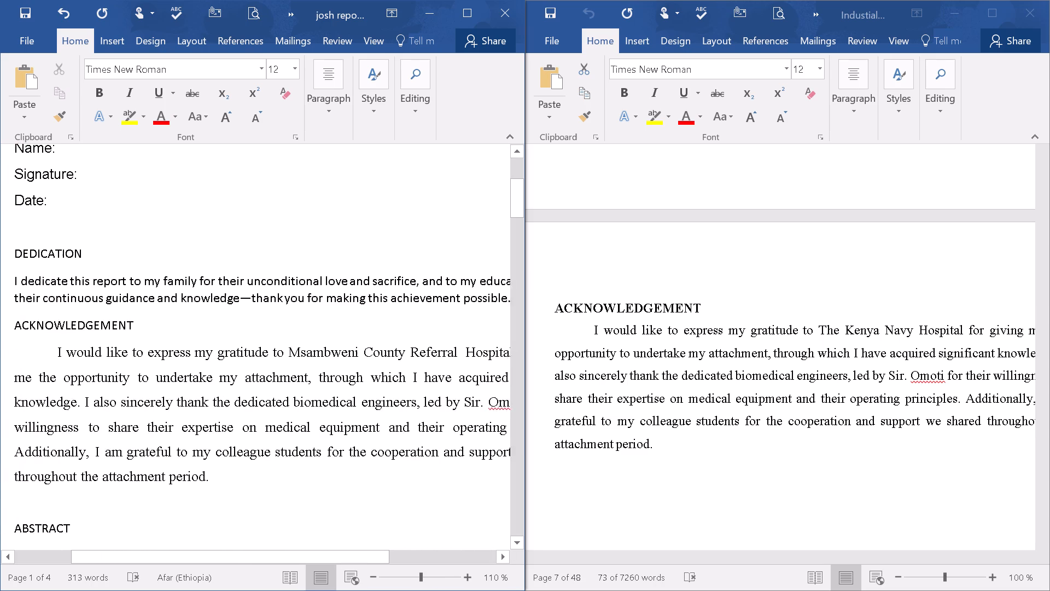
scroll(313, 349, right, 1)
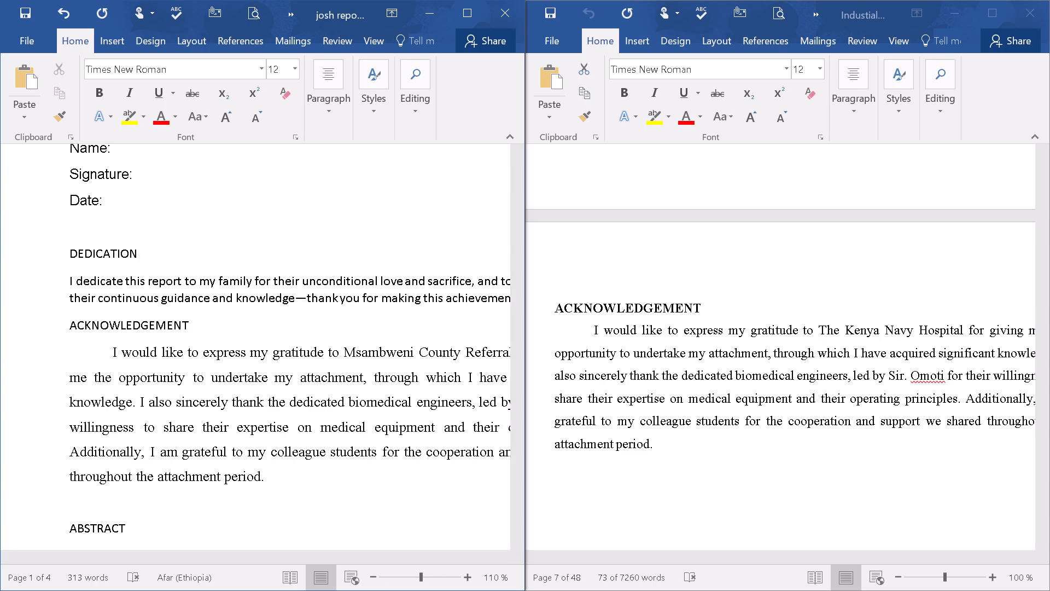
scroll(313, 349, left, 1)
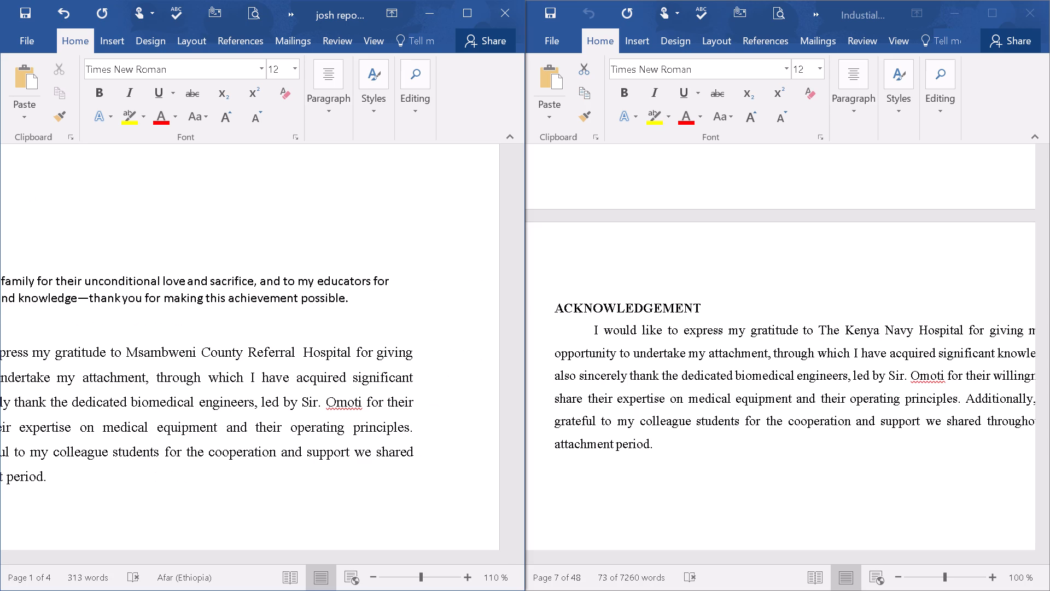
click(363, 408)
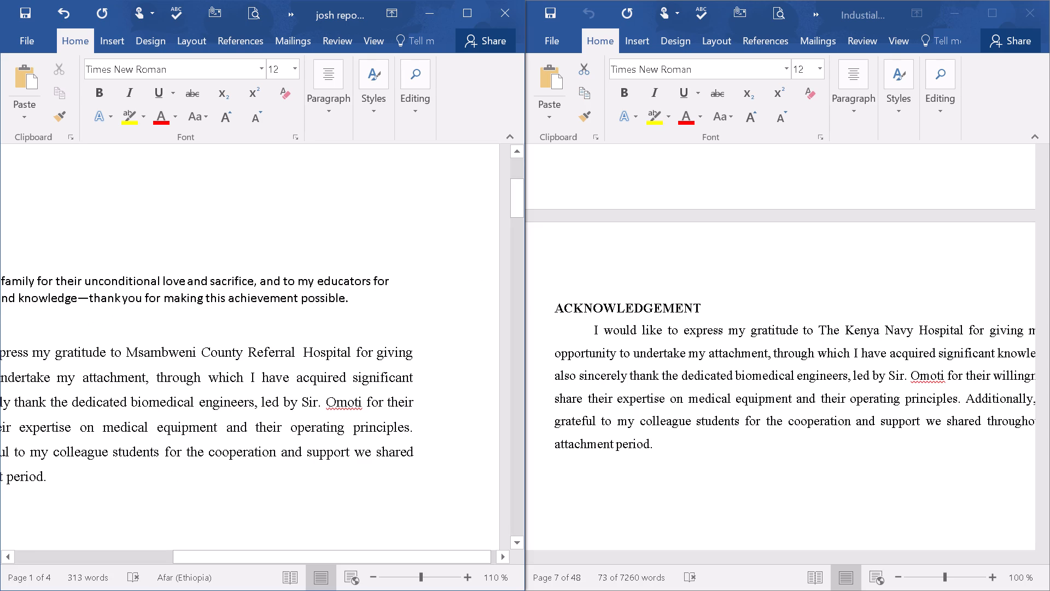
key(BackSpace)
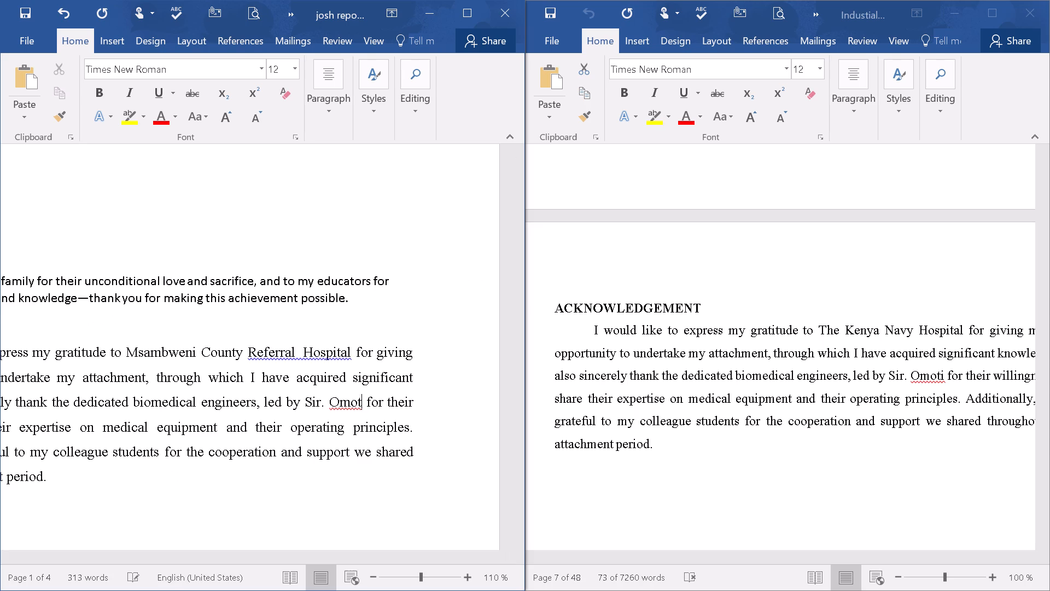
key(BackSpace)
key(BackSpace)
key(BackSpace)
key(BackSpace)
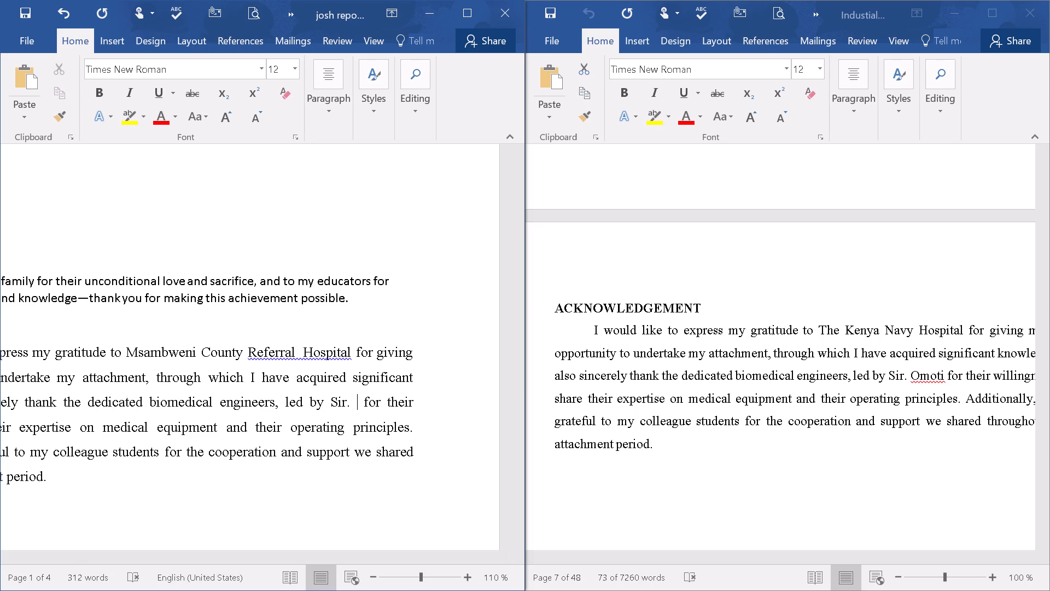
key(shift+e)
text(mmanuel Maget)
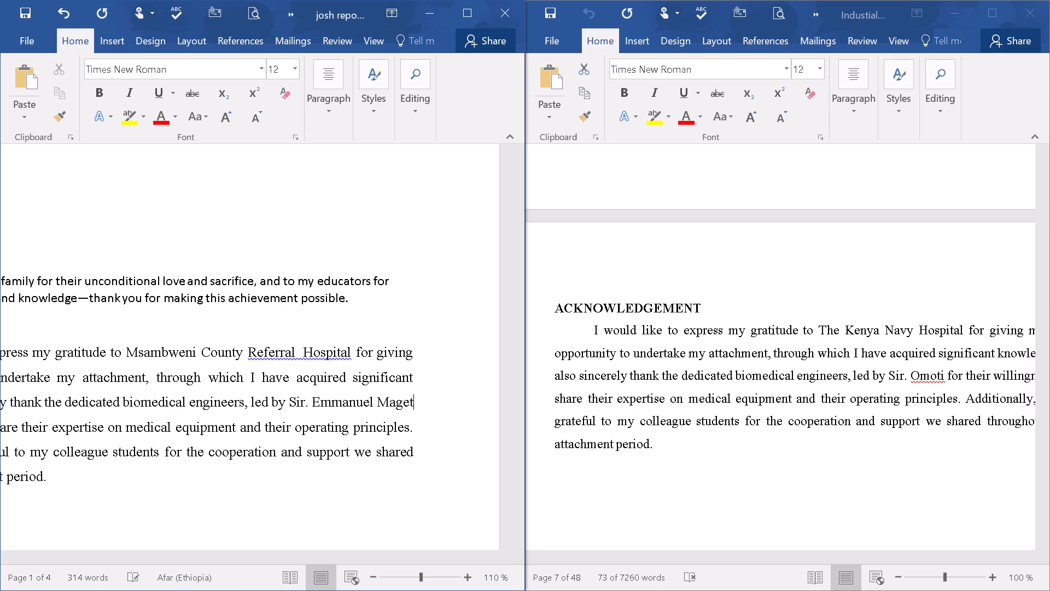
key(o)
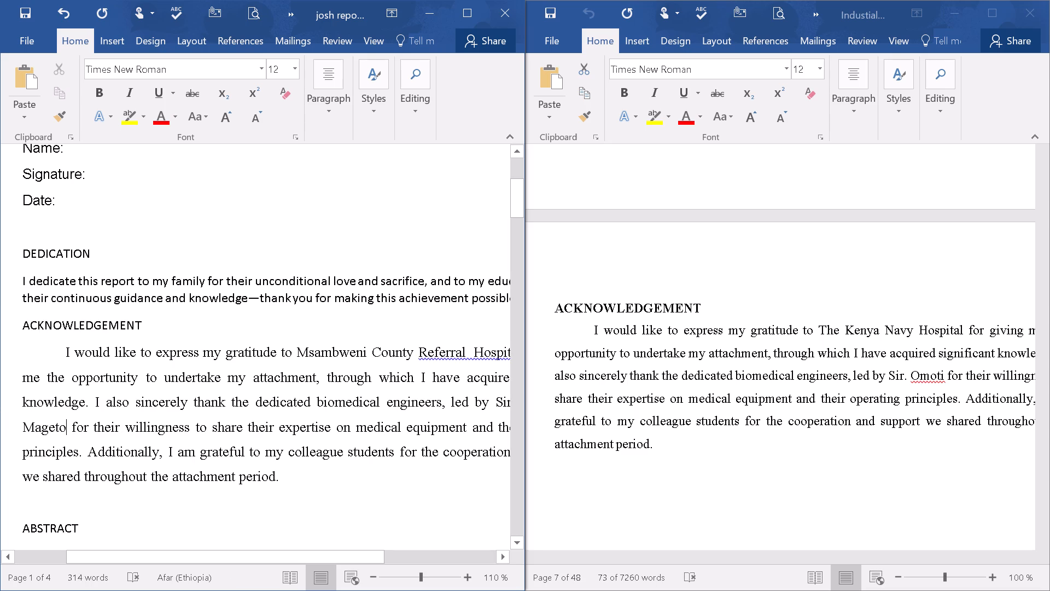
Bring up the ABSTRACT section in the reference report and place the insertion point after the josh report's ABSTRACT heading.
scroll(289, 417, left, 2)
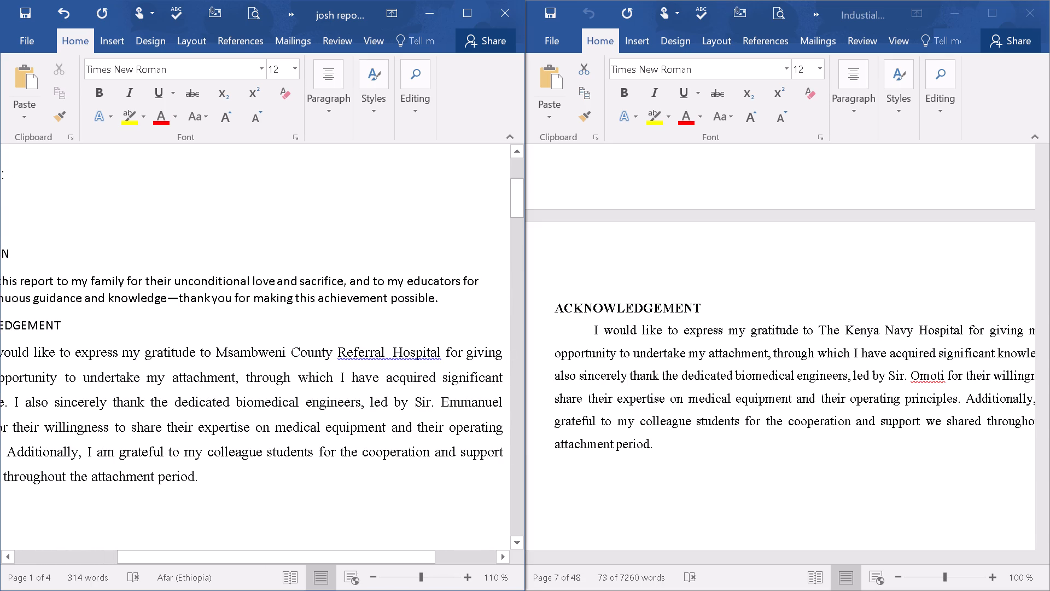
scroll(289, 417, left, 1)
scroll(289, 417, down, 1)
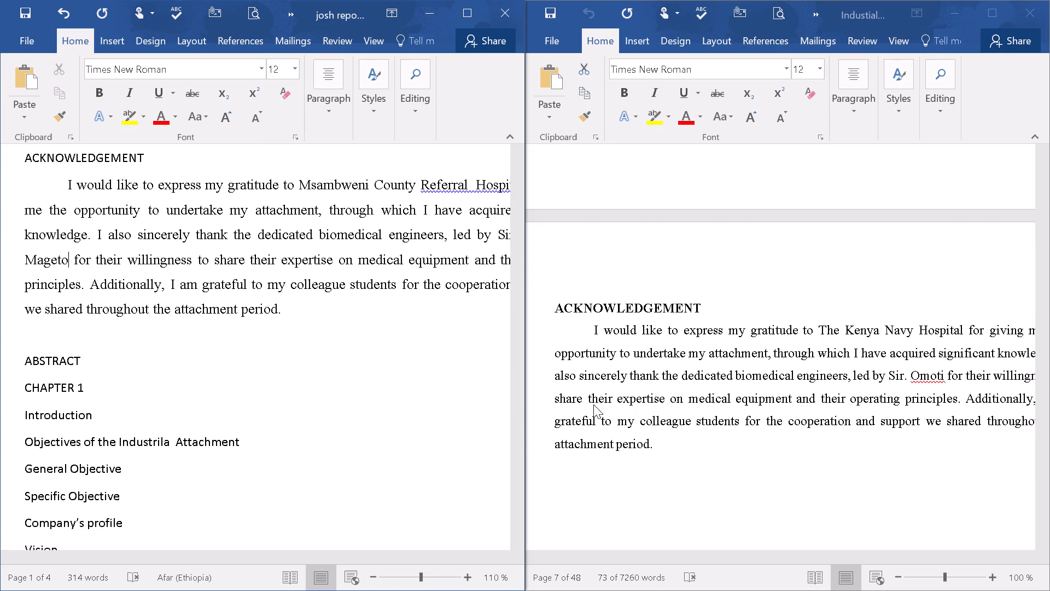
scroll(593, 404, down, 3)
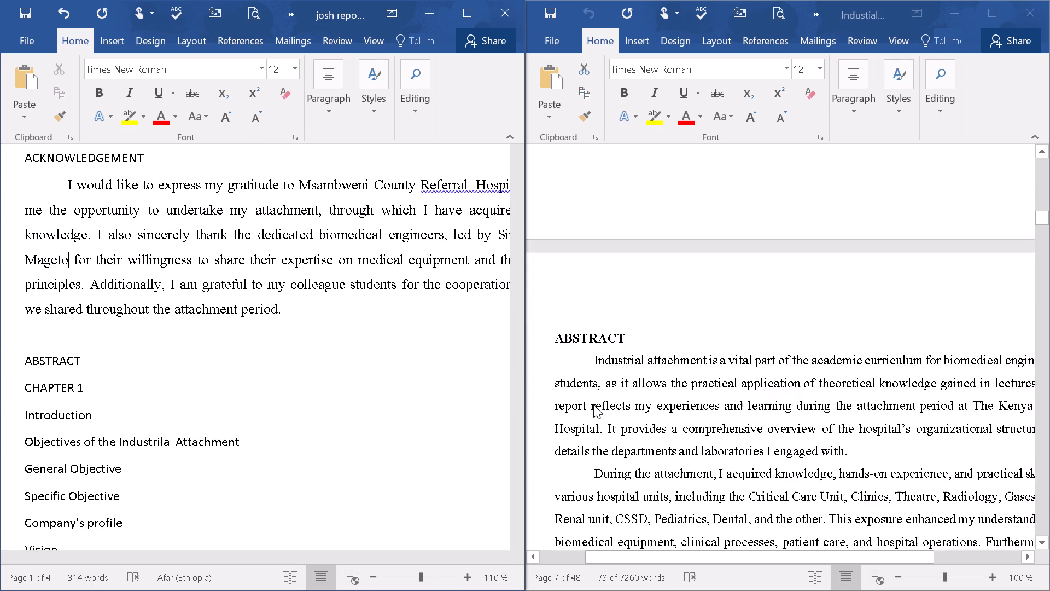
scroll(593, 404, down, 1)
scroll(593, 404, up, 2)
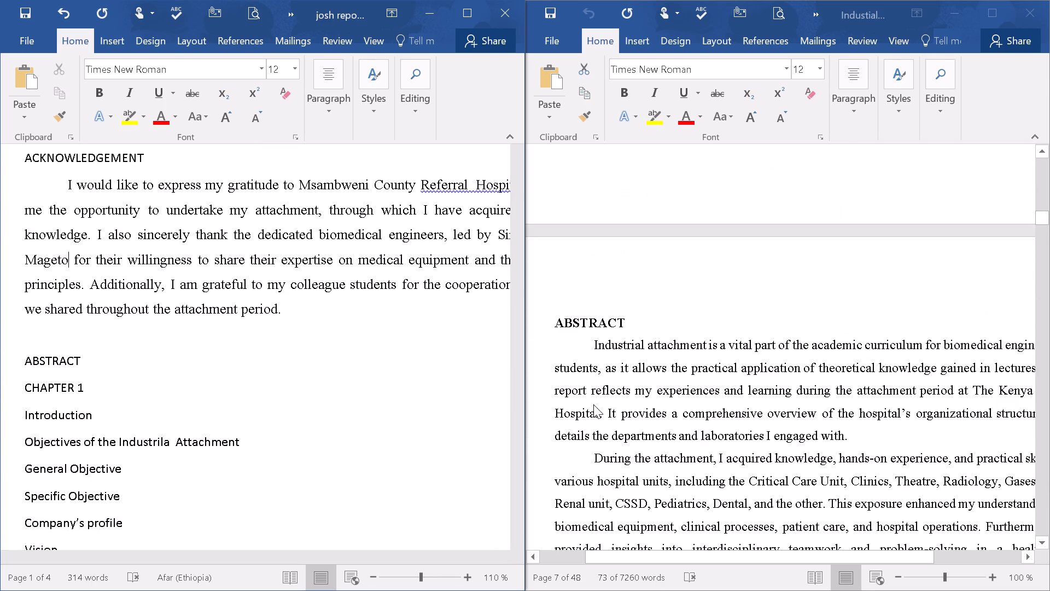
click(112, 364)
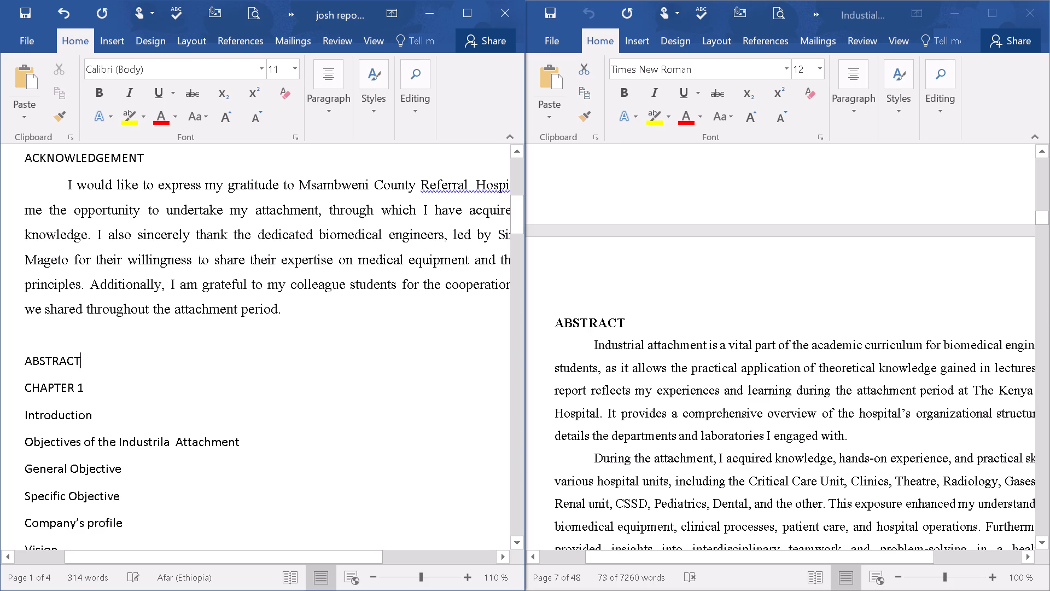
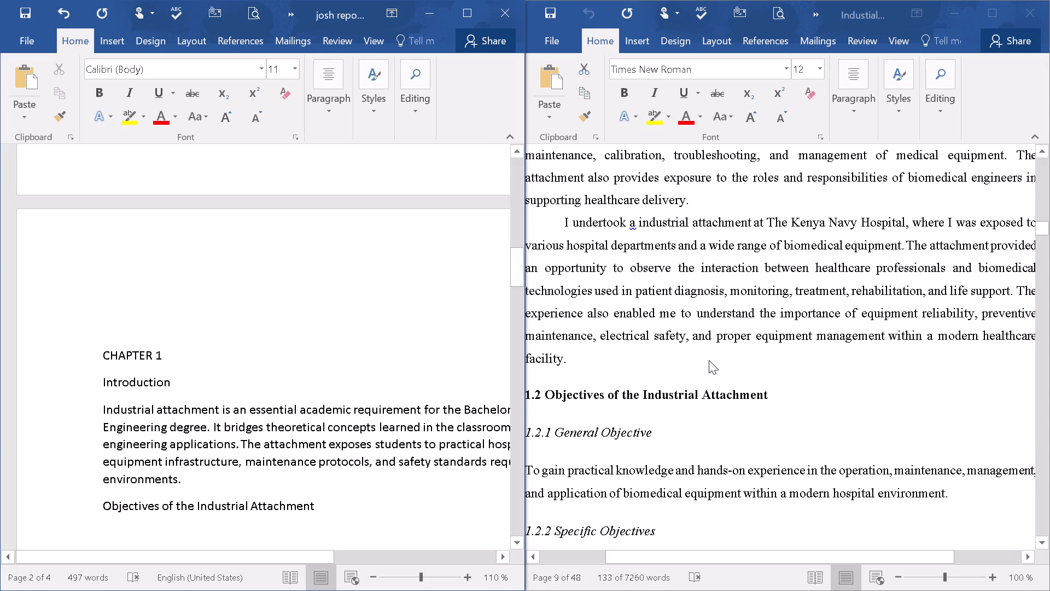
scroll(709, 360, right, 1)
scroll(709, 360, down, 1)
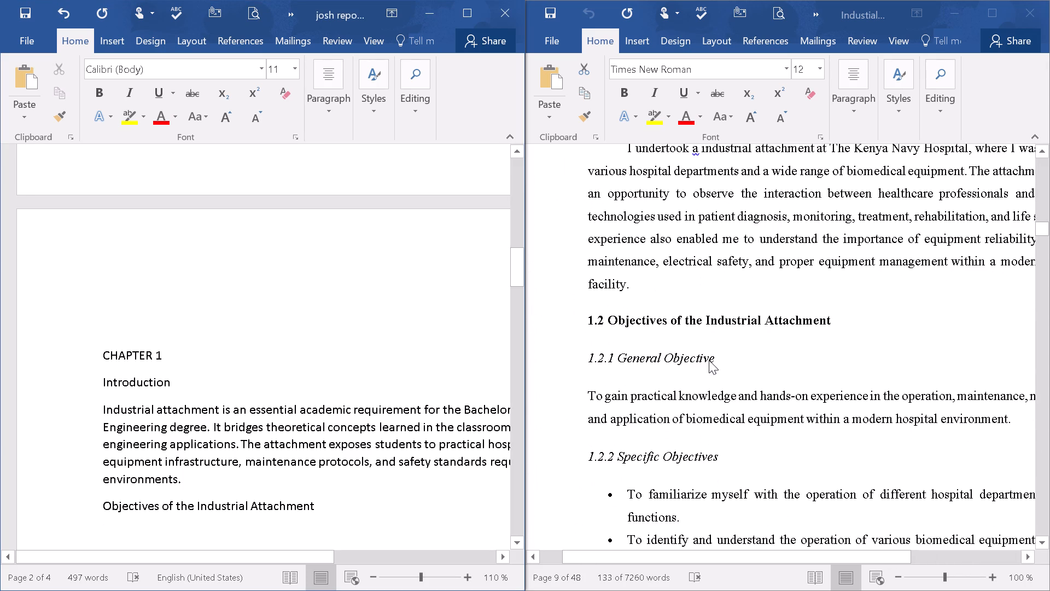
scroll(709, 360, down, 3)
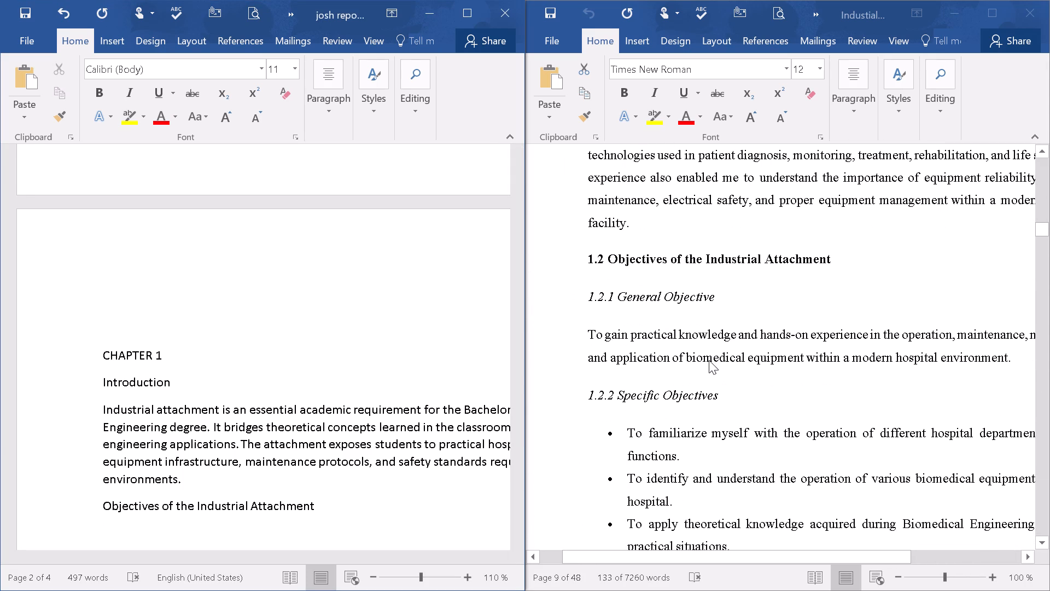
scroll(709, 360, down, 2)
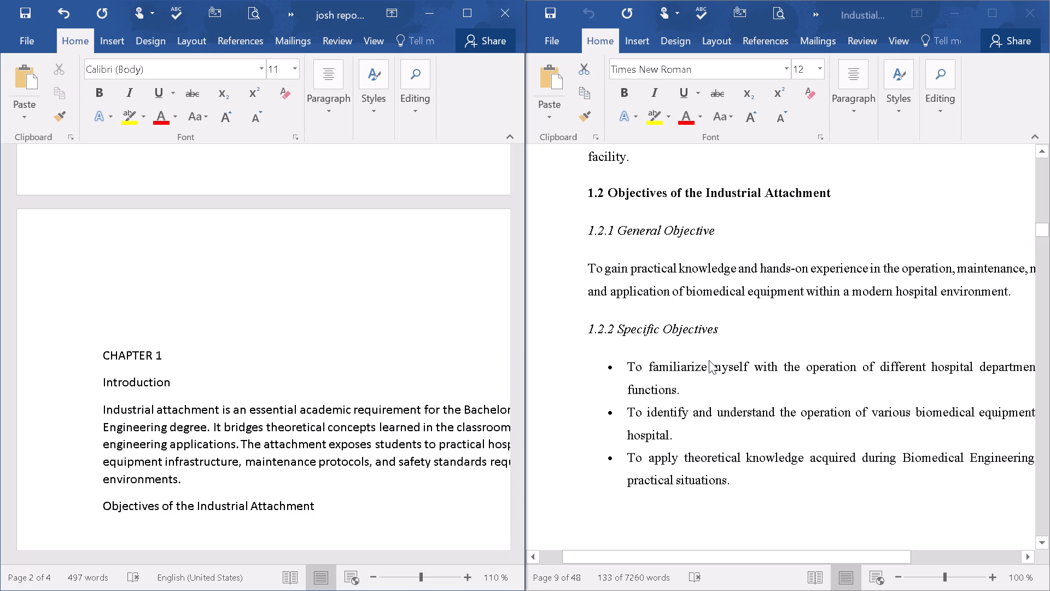
scroll(709, 360, down, 2)
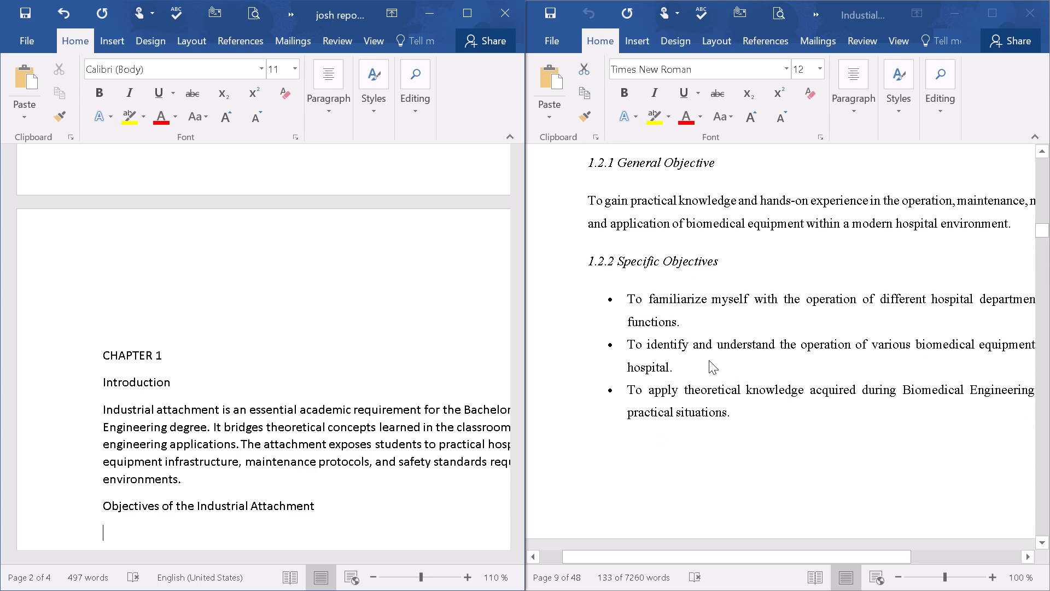
scroll(709, 360, down, 1)
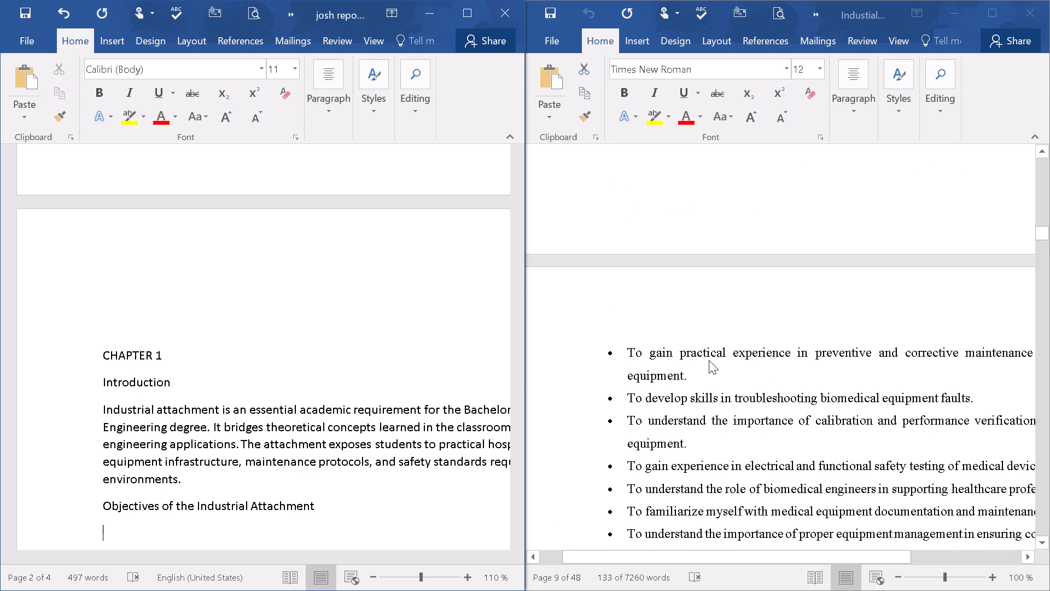
scroll(709, 360, down, 2)
Copy the General Objective paragraph from section 1.2.1 of the reference report and paste it below the josh report's Objectives of the Industrial Attachment heading.
scroll(709, 360, up, 1)
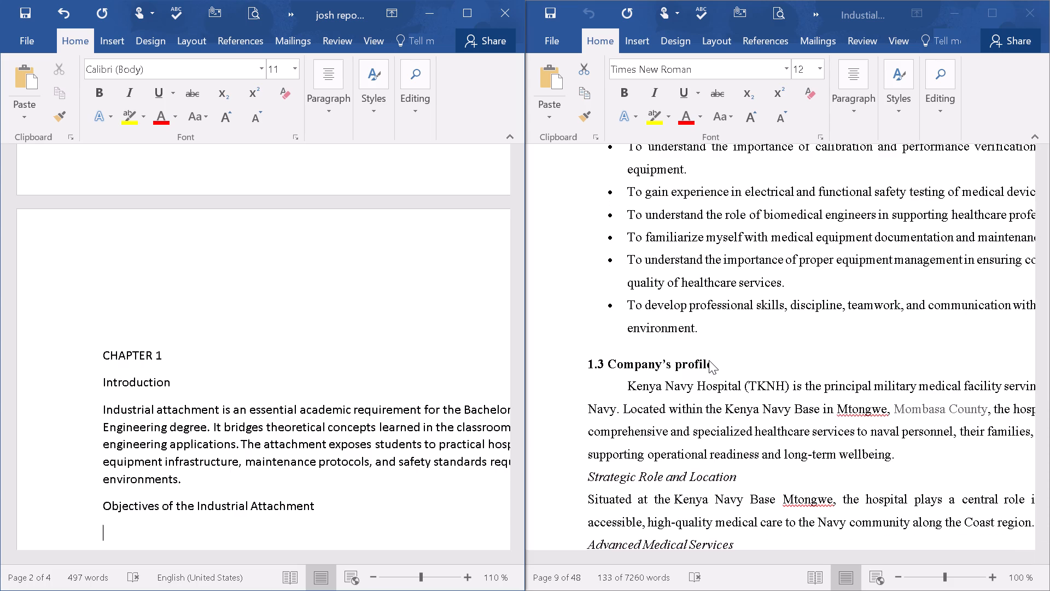
scroll(709, 360, up, 1)
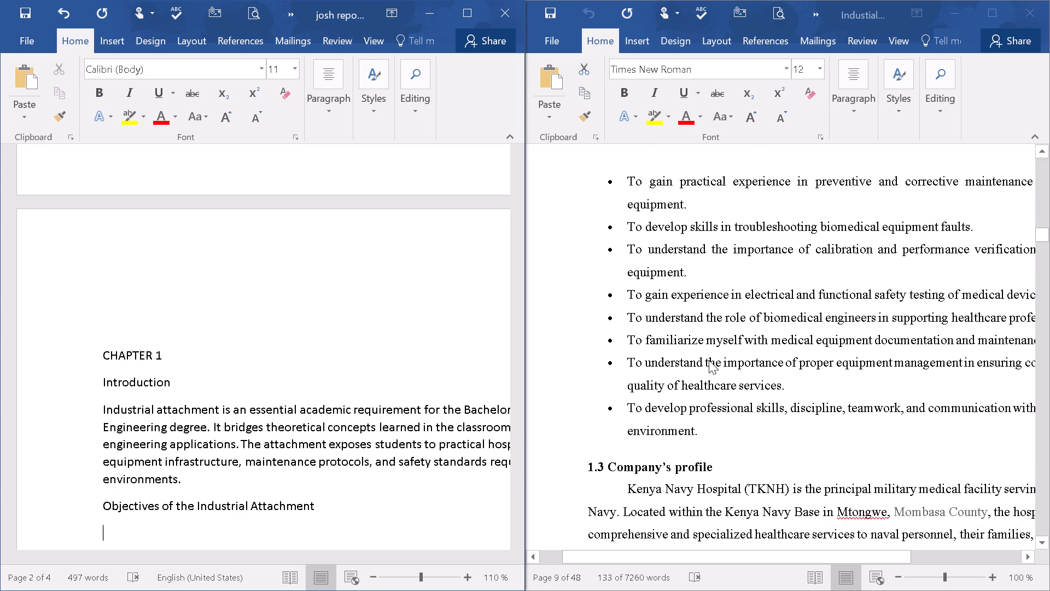
scroll(709, 360, up, 2)
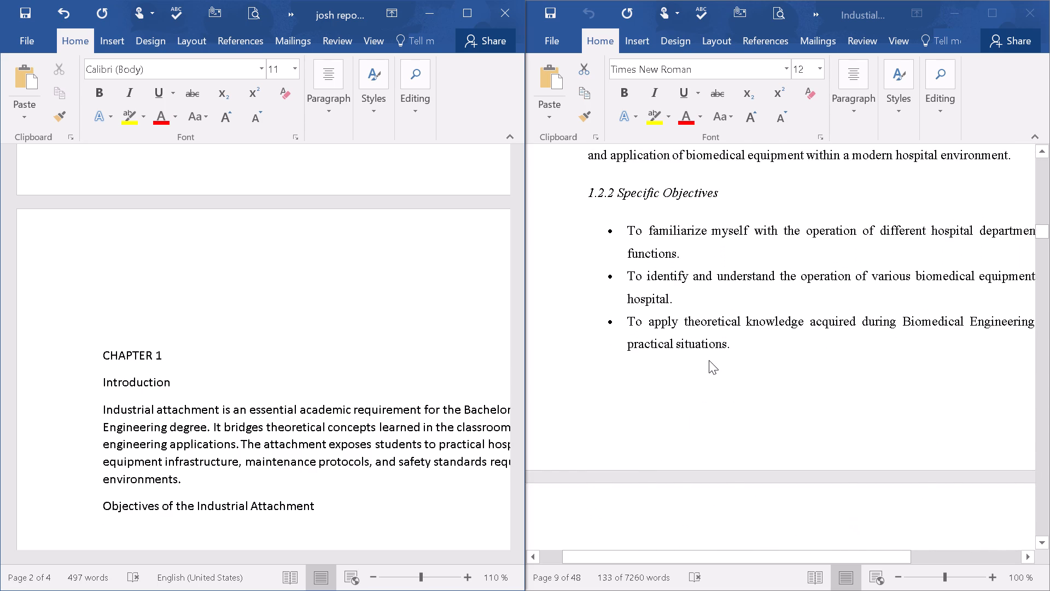
scroll(709, 360, up, 2)
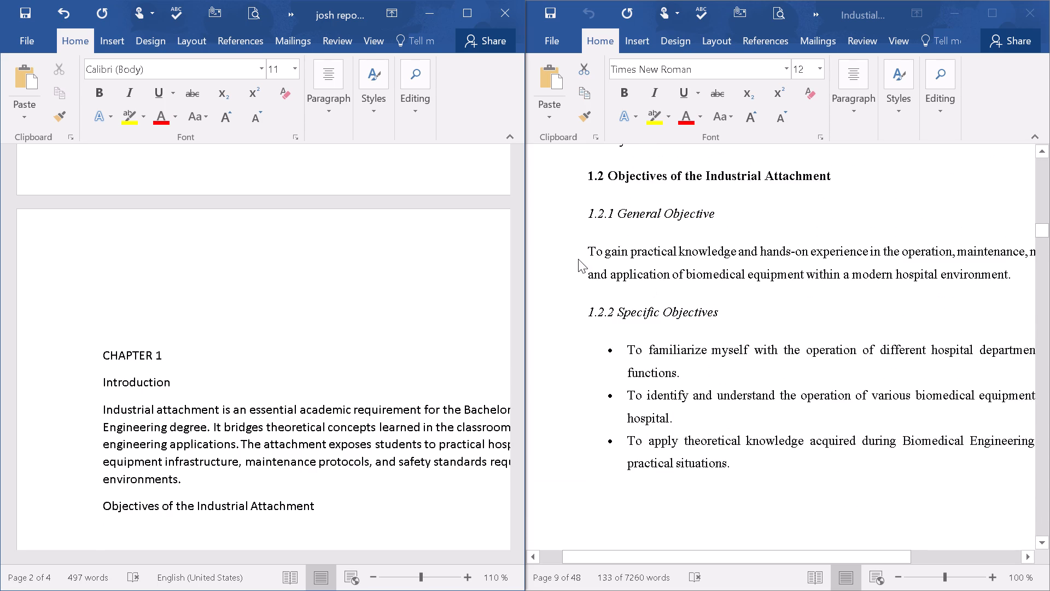
double_click(574, 252)
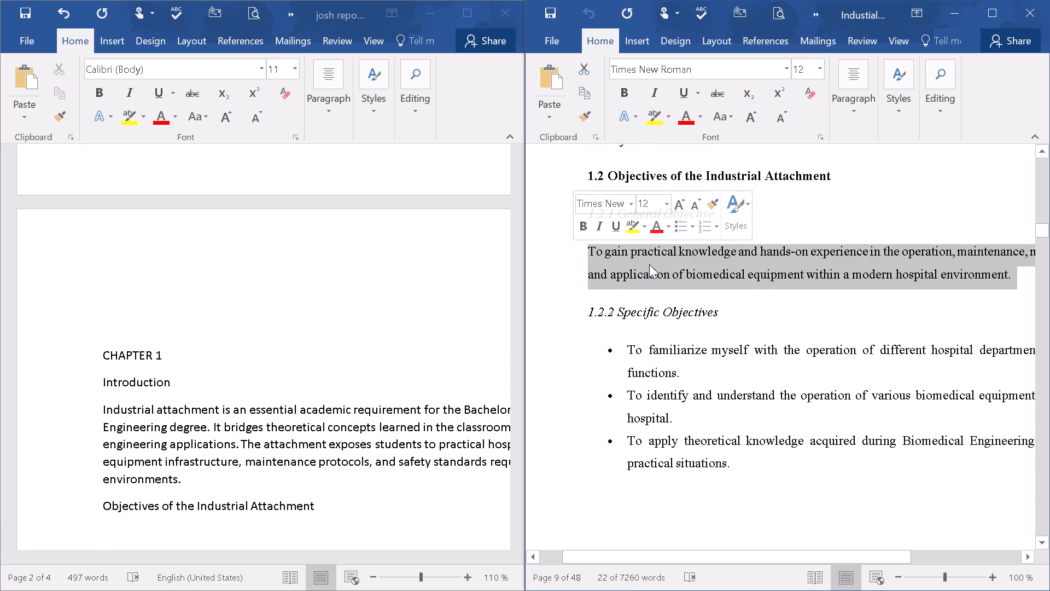
key(ctrl+c)
scroll(392, 363, down, 1)
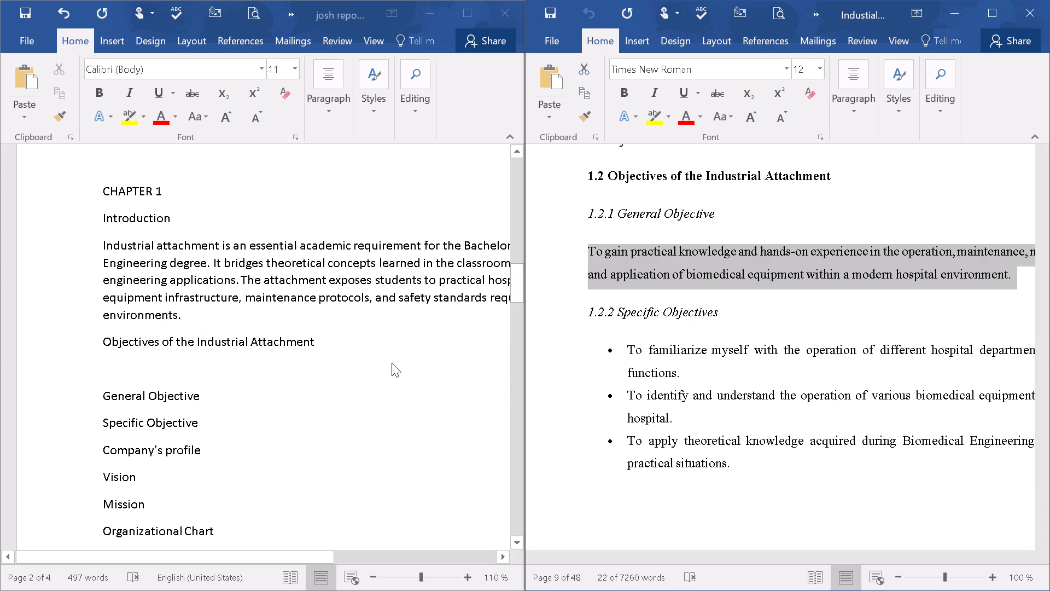
click(248, 374)
key(ctrl+v)
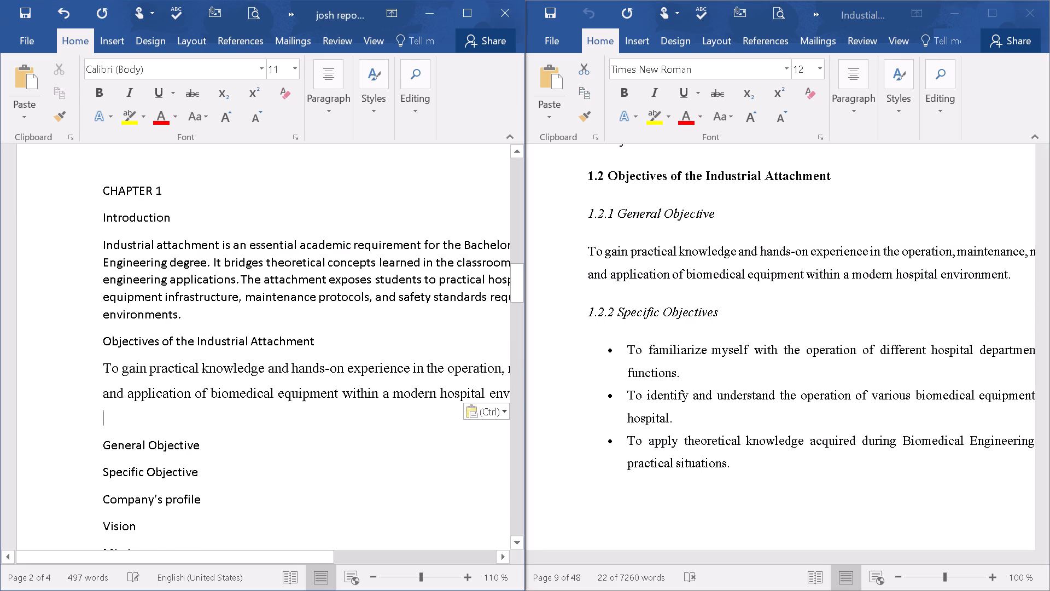
scroll(329, 401, left, 1)
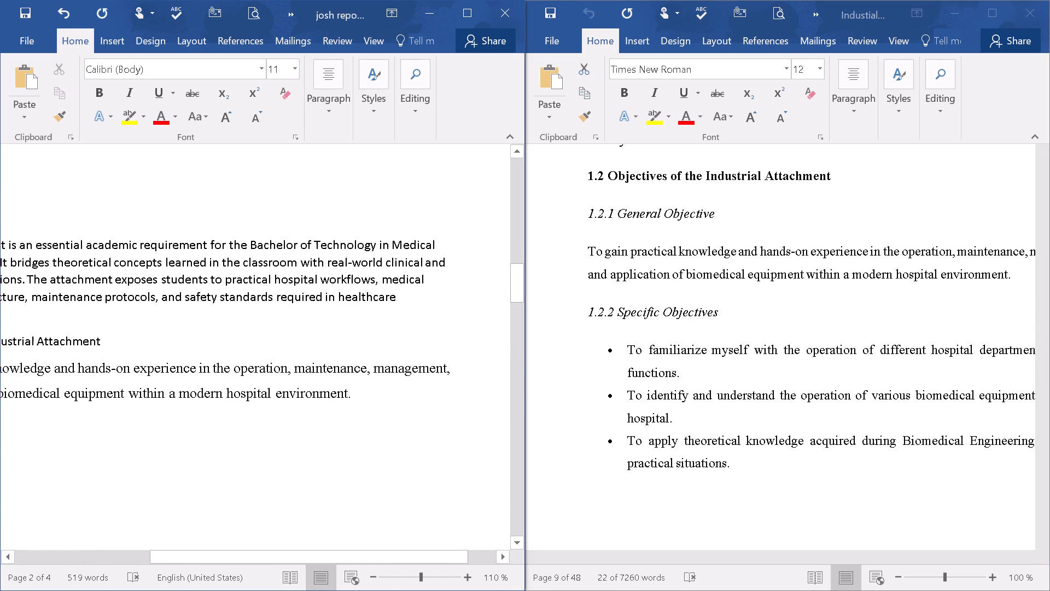
scroll(329, 401, right, 1)
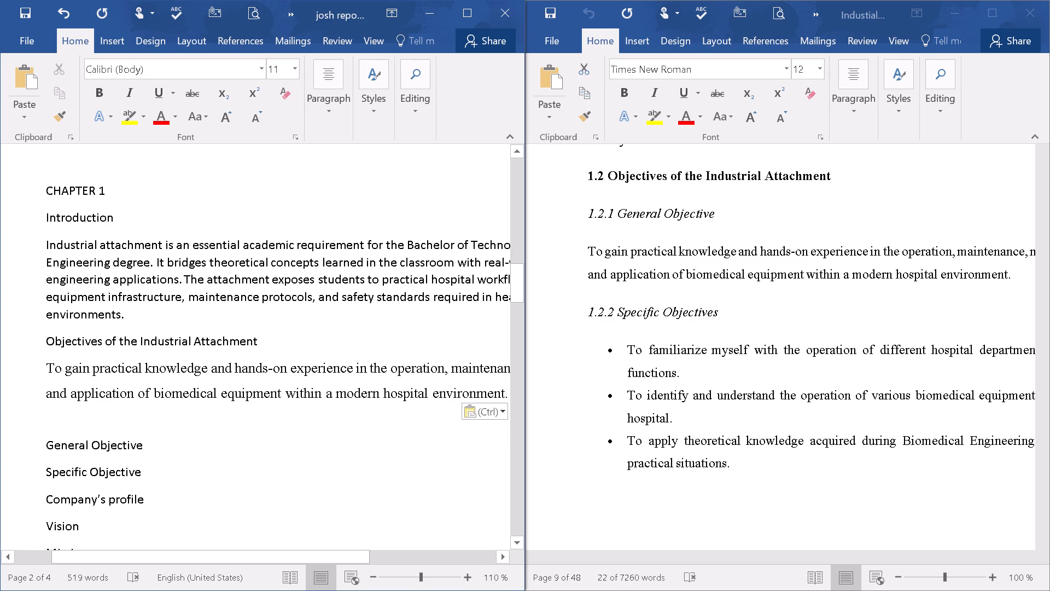
Move the General Objective heading to directly below Objectives of the Industrial Attachment, above the pasted paragraph, leaving no empty line between them.
click(160, 444)
click(28, 447)
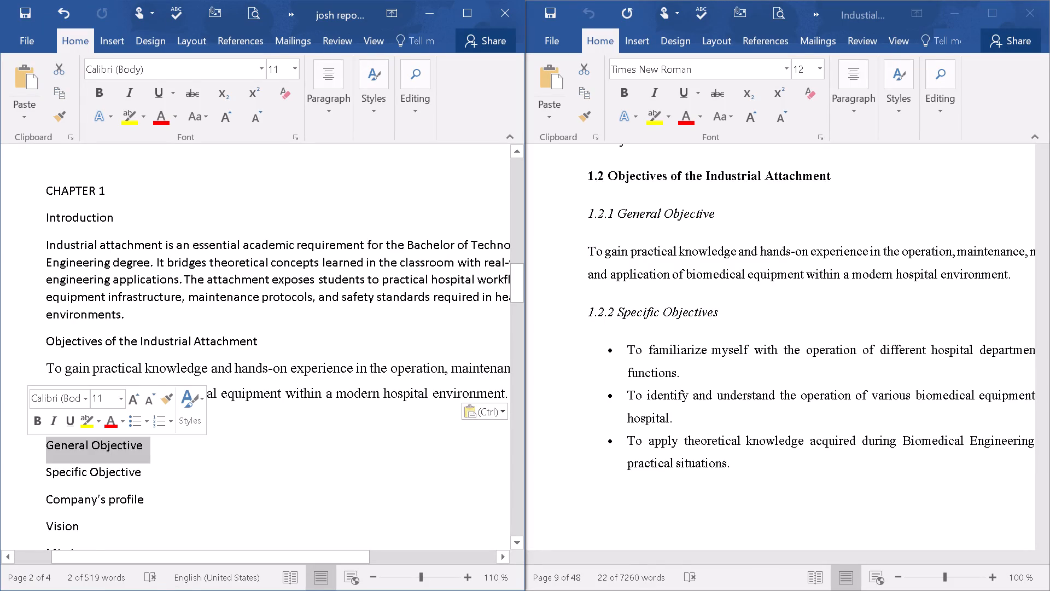
key(ctrl+x)
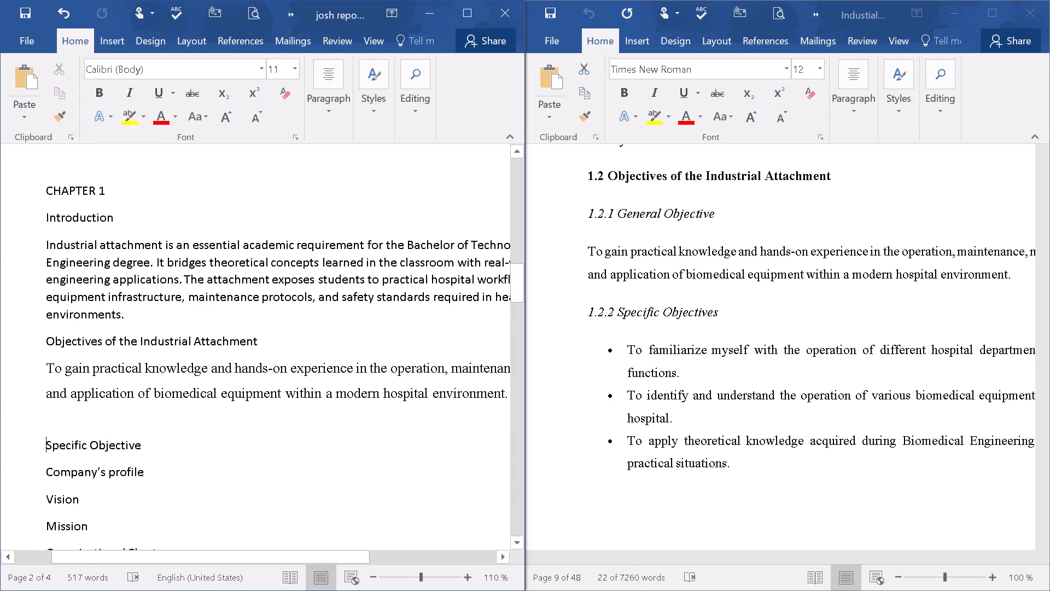
click(256, 342)
key(Return)
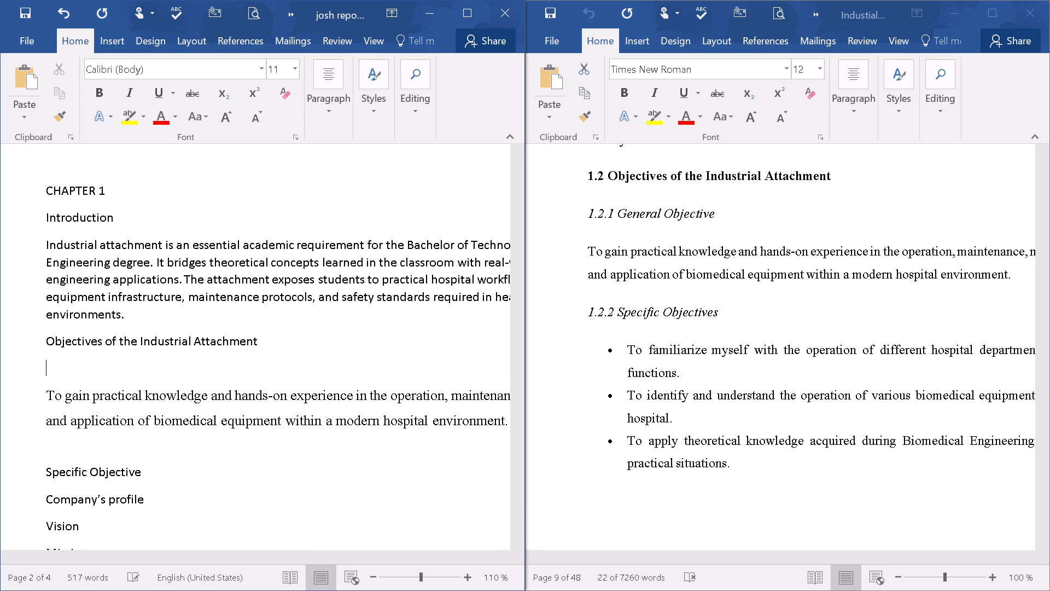
key(v)
key(BackSpace)
key(ctrl+v)
key(BackSpace)
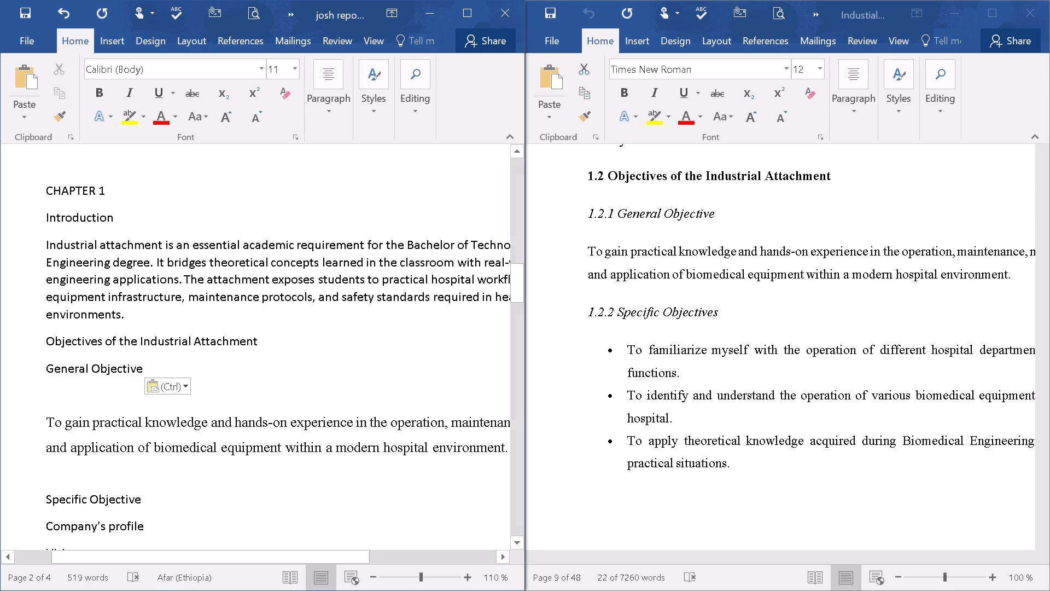
scroll(223, 351, left, 1)
click(115, 448)
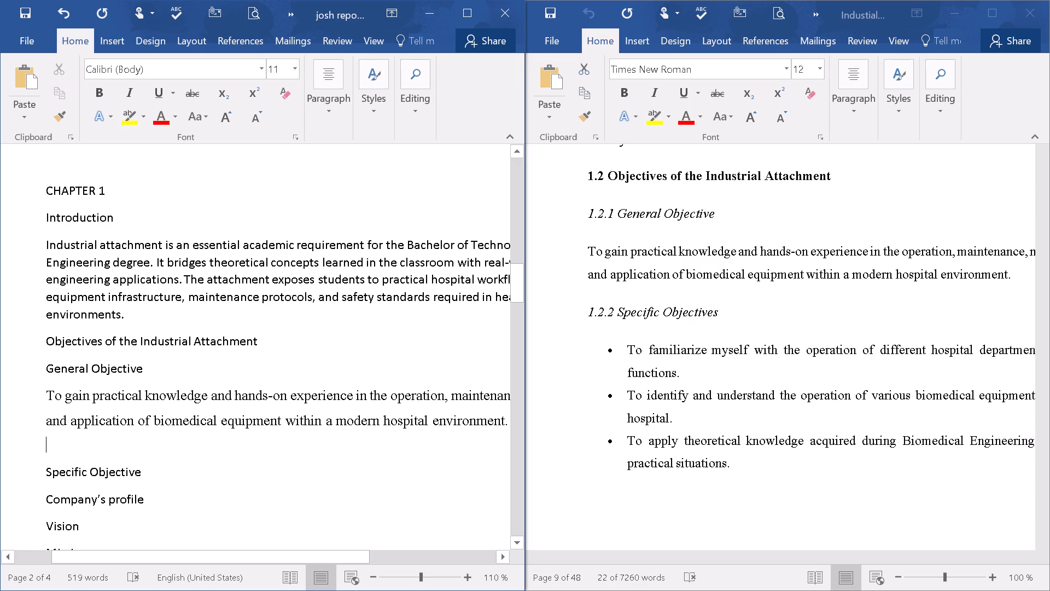
Add an empty line below the Specific Objective heading in the josh report.
click(147, 482)
key(Return)
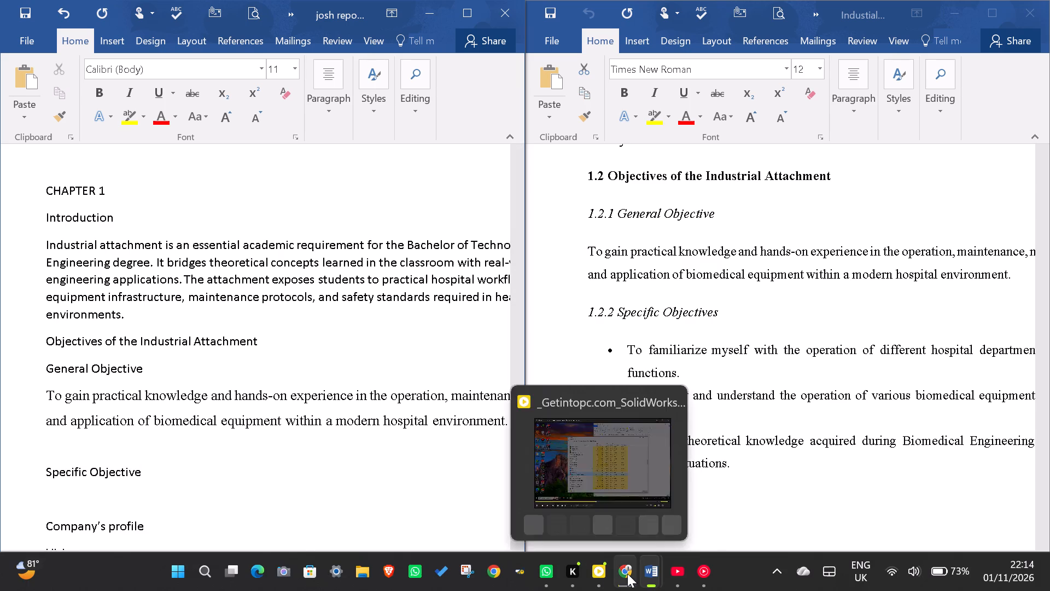
Switch to Chrome, check the progress of the SolidWorks download in the download history, and return to Word.
click(627, 573)
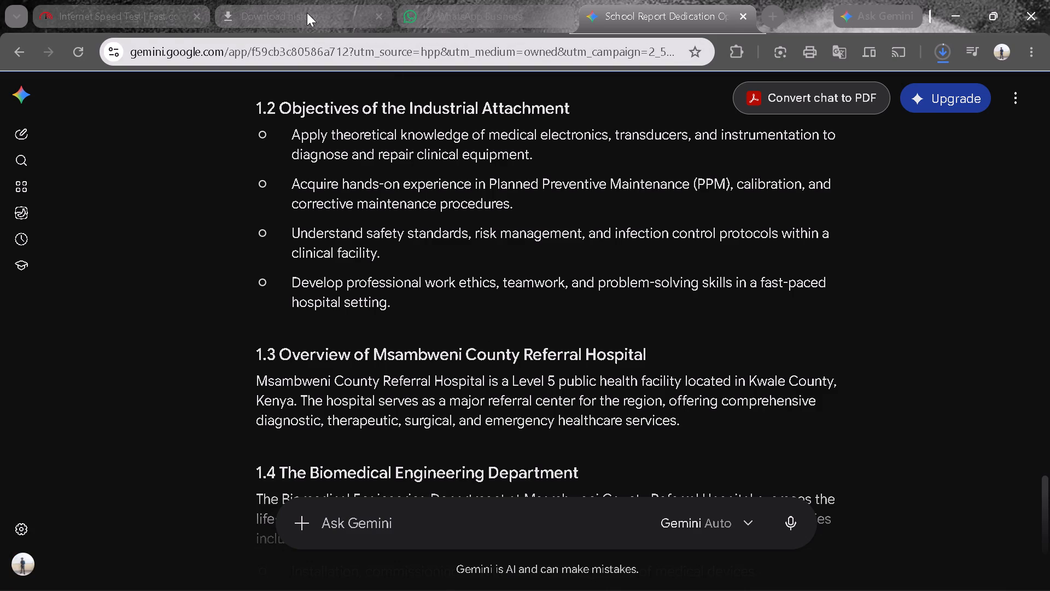
click(307, 13)
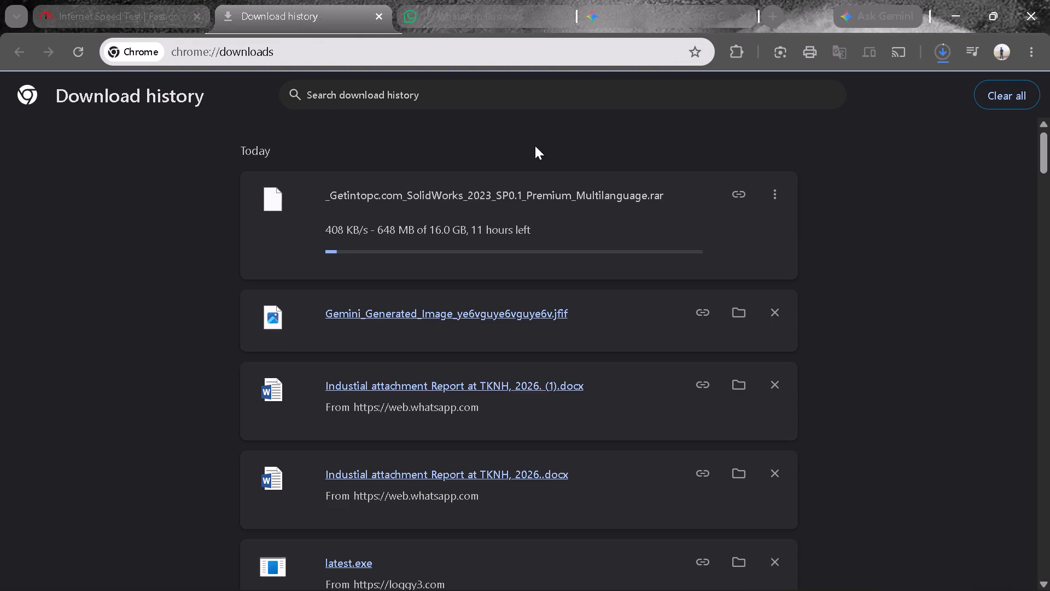
click(953, 0)
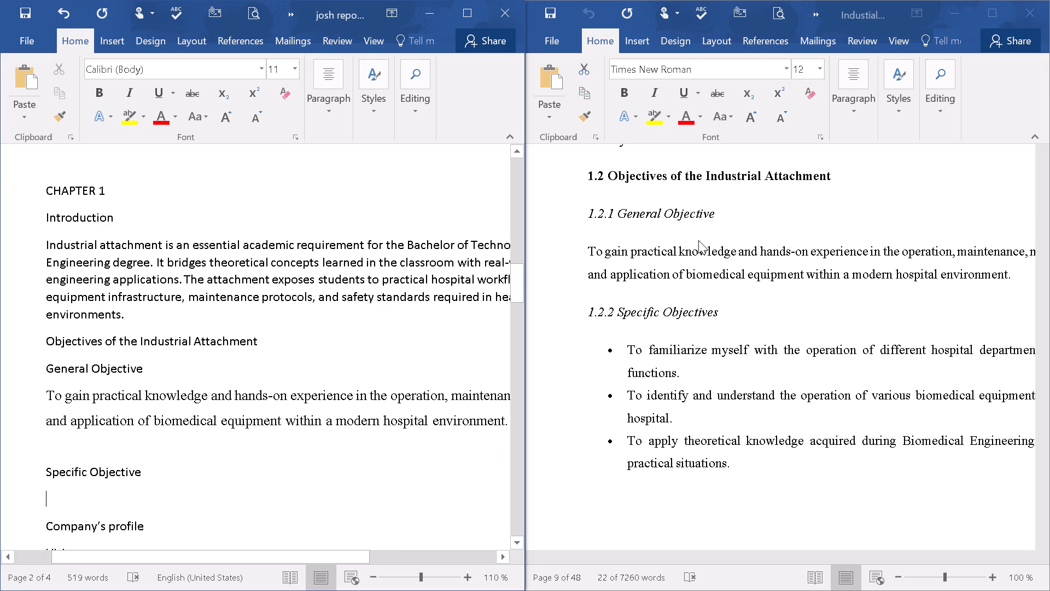
Copy all the bullets under 1.2.2 Specific Objectives in the reference report and paste them below the josh report's Specific Objective heading.
scroll(698, 240, down, 1)
scroll(673, 259, left, 1)
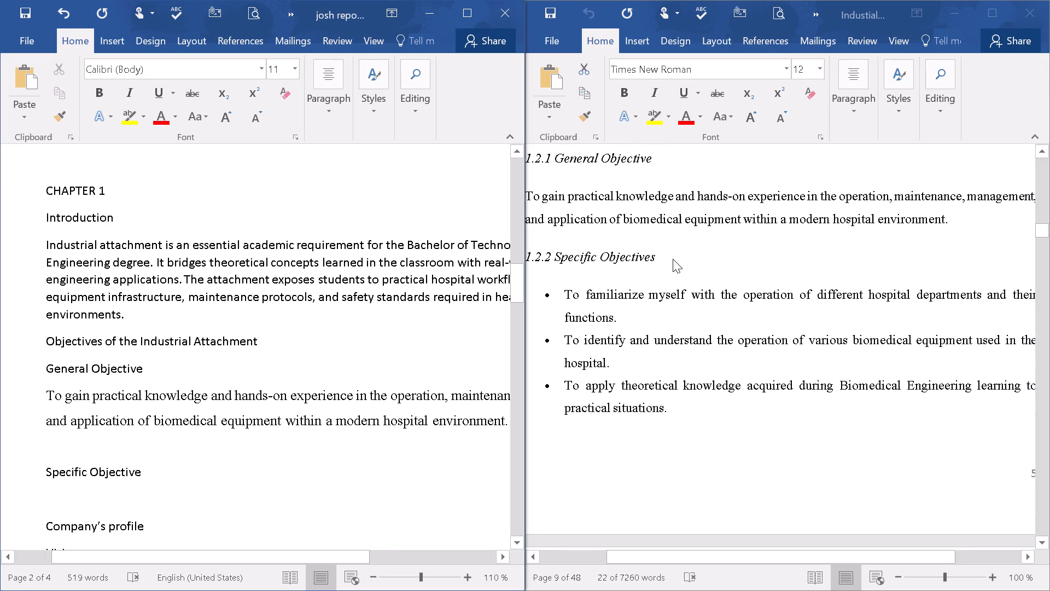
right_click(673, 259)
click(557, 293)
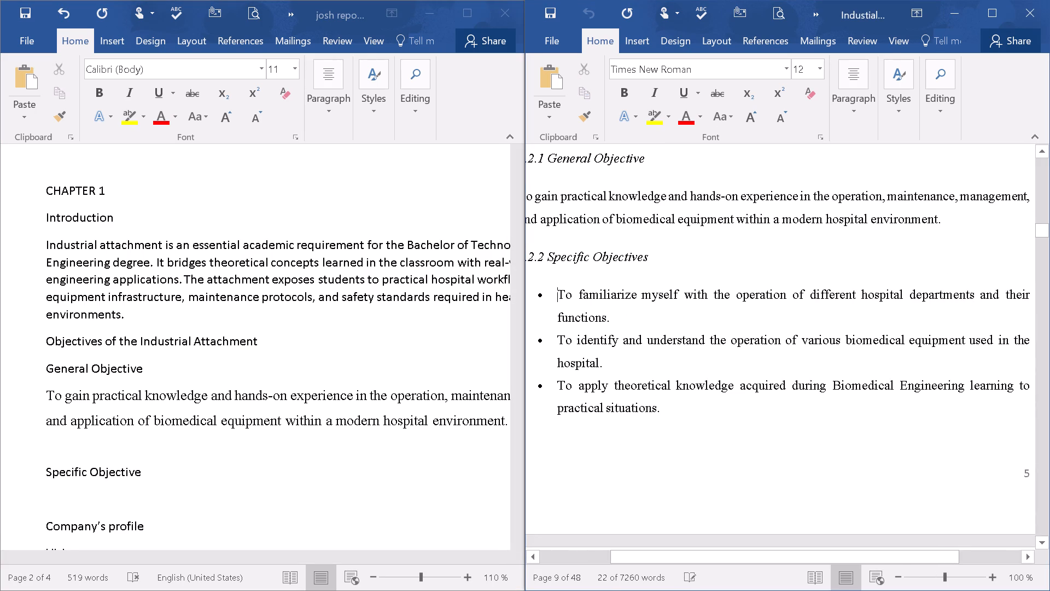
drag(557, 293, 656, 509)
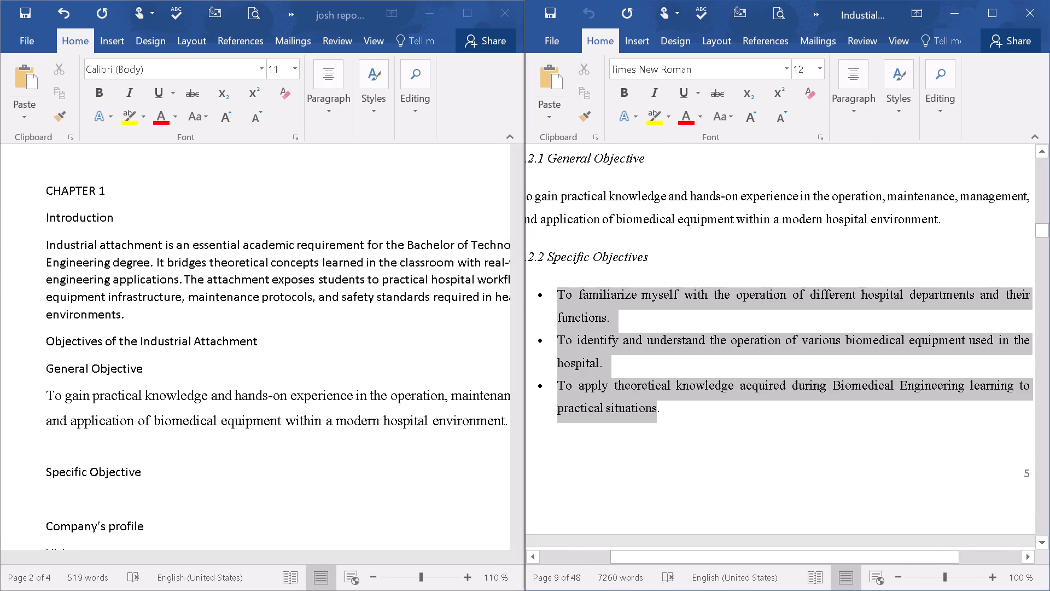
drag(656, 509, 666, 194)
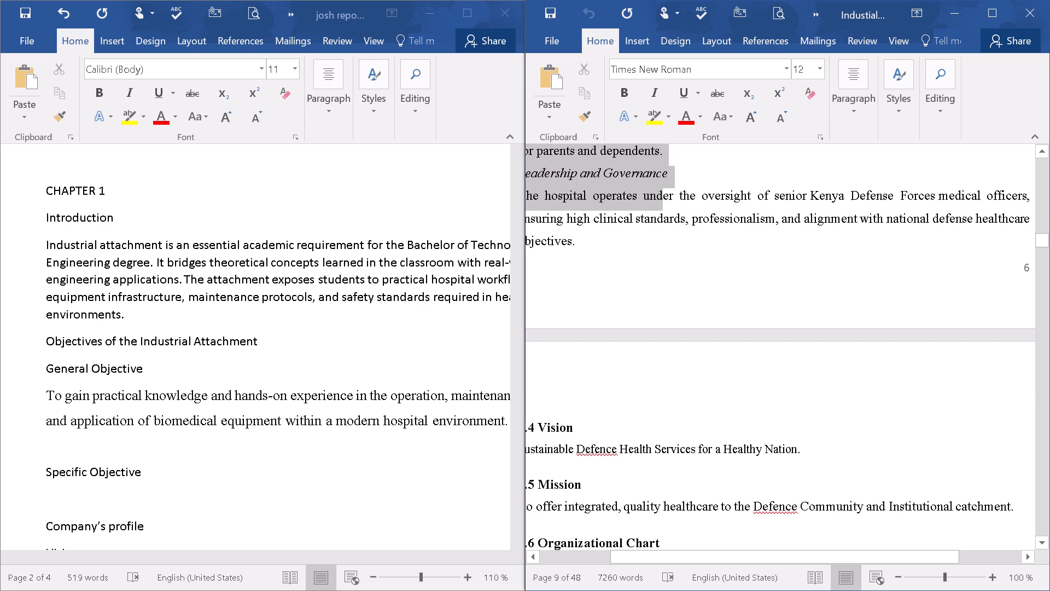
drag(666, 194, 654, 117)
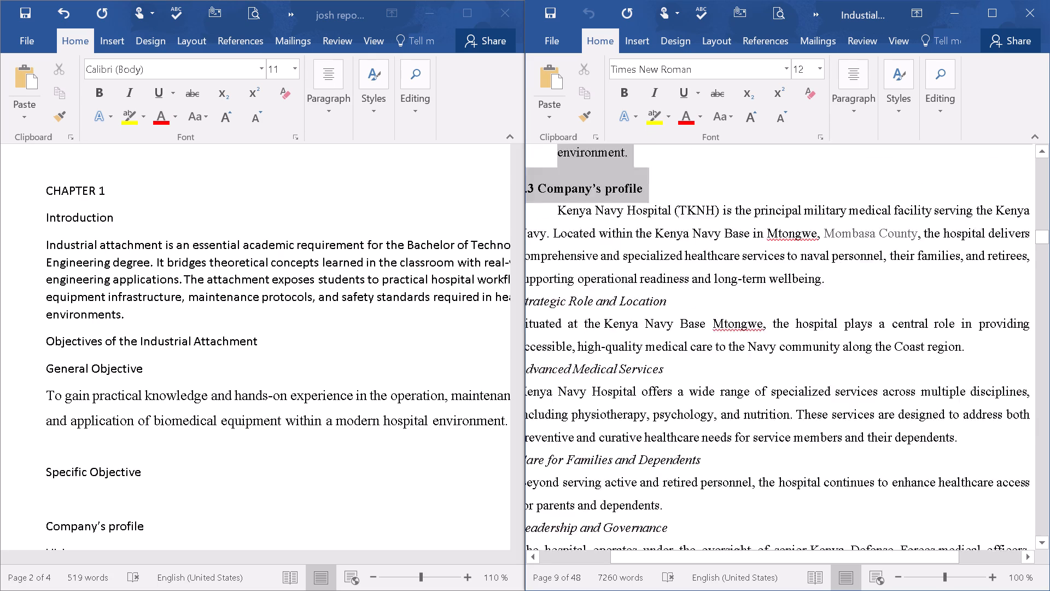
drag(654, 117, 704, 347)
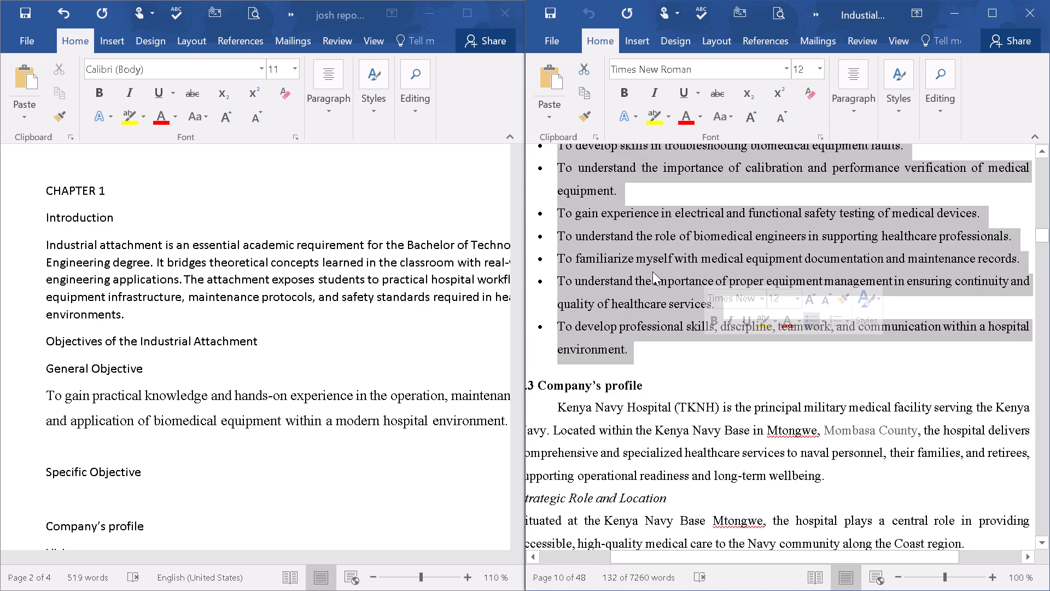
key(ctrl+c)
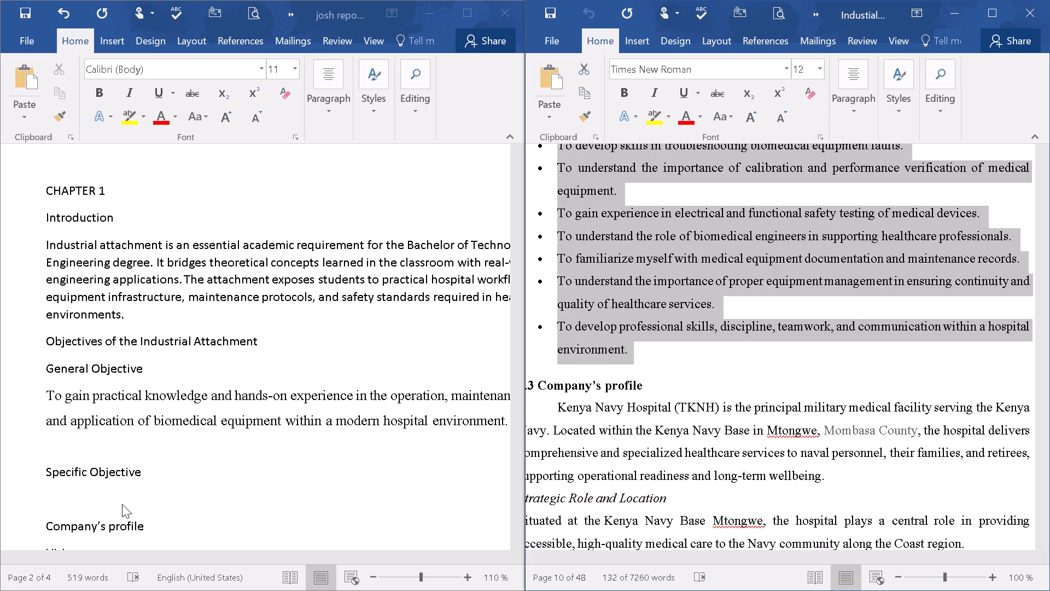
click(122, 504)
key(ctrl+v)
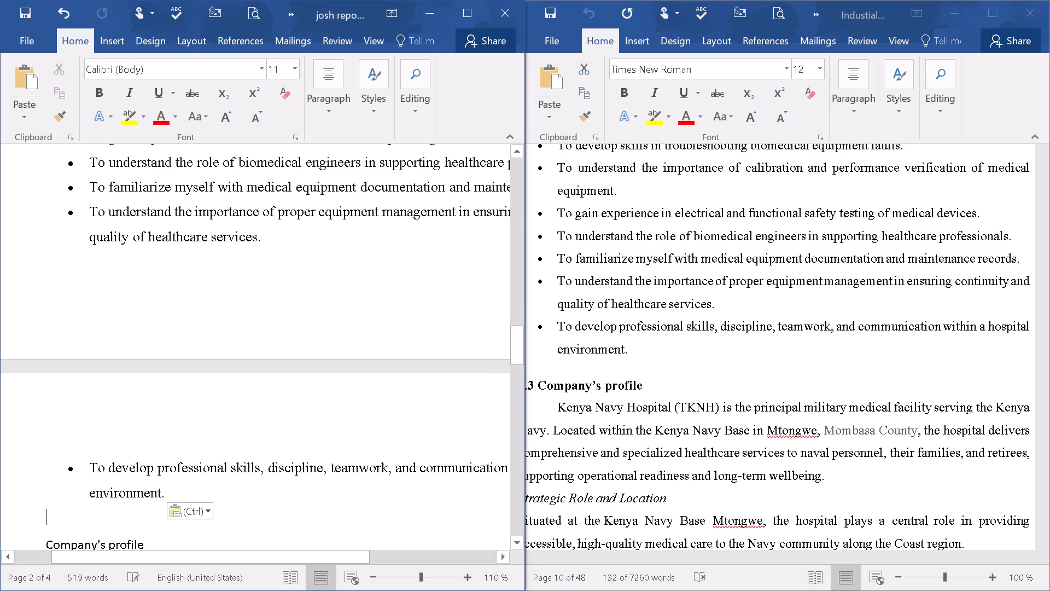
scroll(122, 488, down, 1)
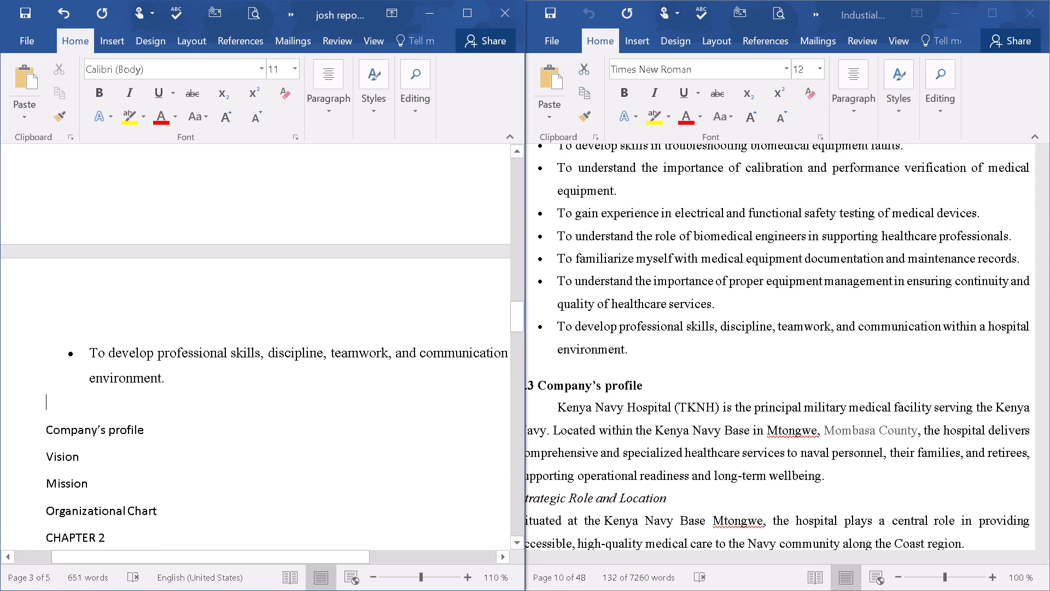
click(156, 441)
key(Return)
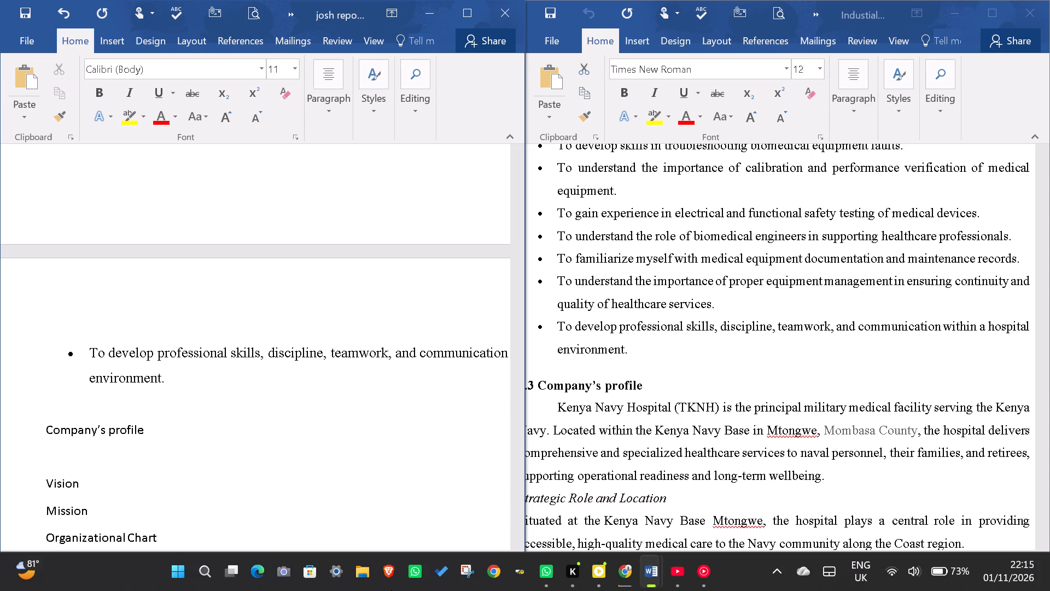
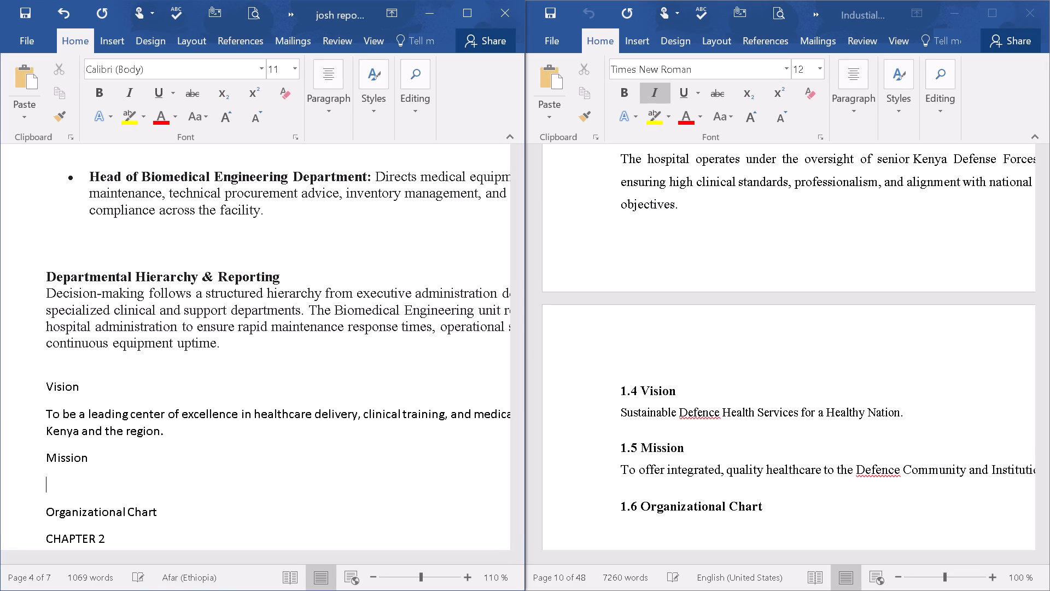
key(v)
key(BackSpace)
key(ctrl+v)
Add an empty line below the Organizational Chart heading in the josh report.
scroll(189, 452, down, 1)
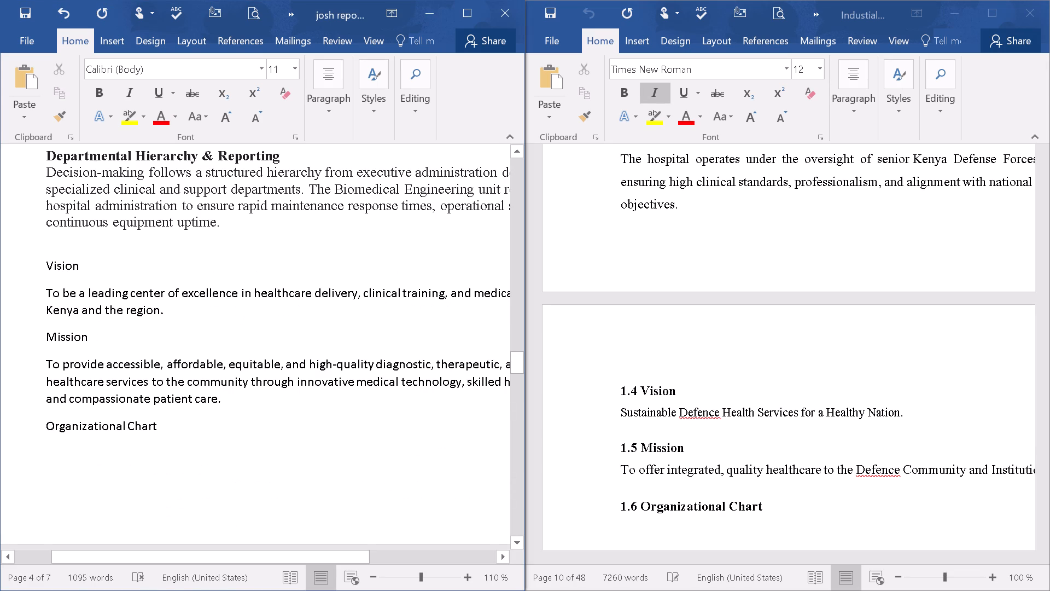
scroll(134, 467, down, 1)
click(122, 383)
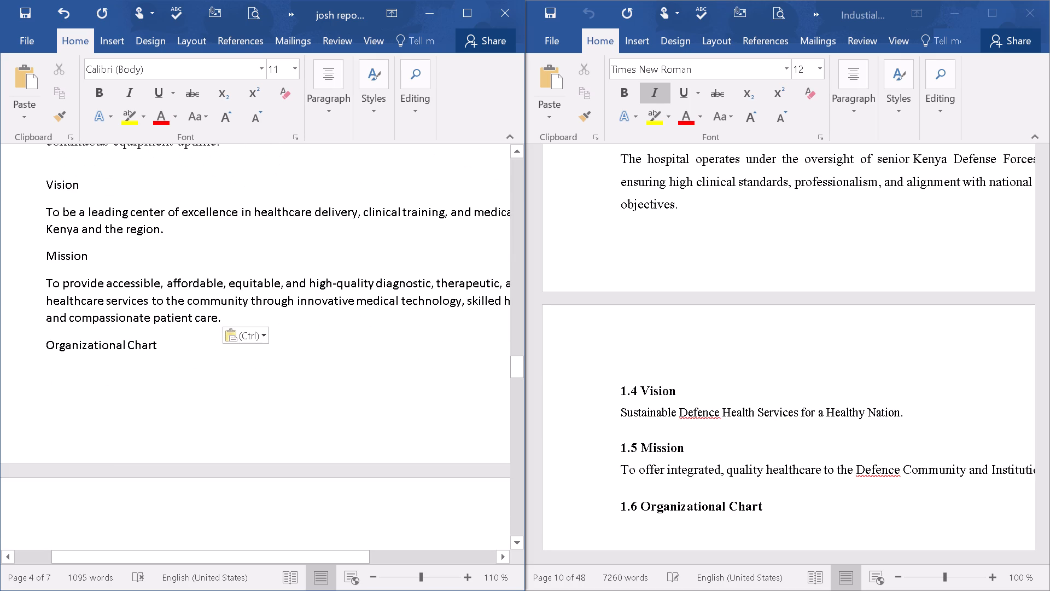
click(173, 354)
key(Return)
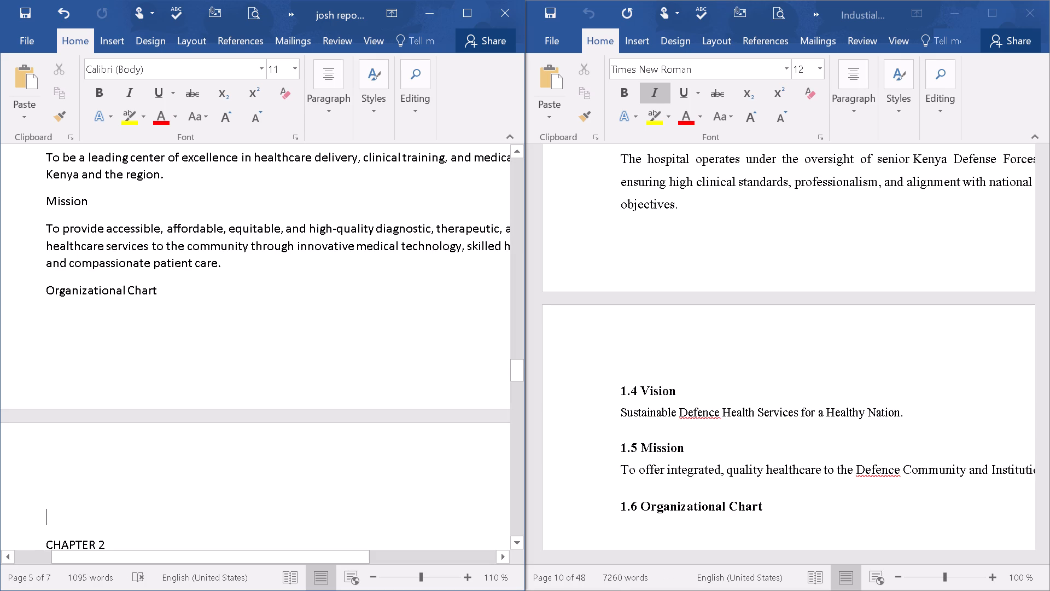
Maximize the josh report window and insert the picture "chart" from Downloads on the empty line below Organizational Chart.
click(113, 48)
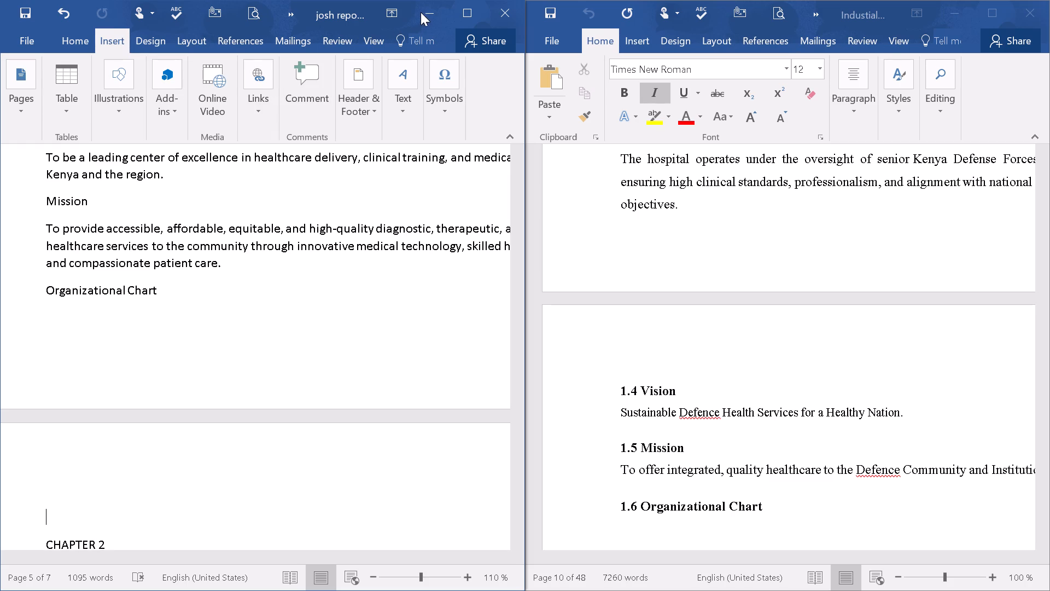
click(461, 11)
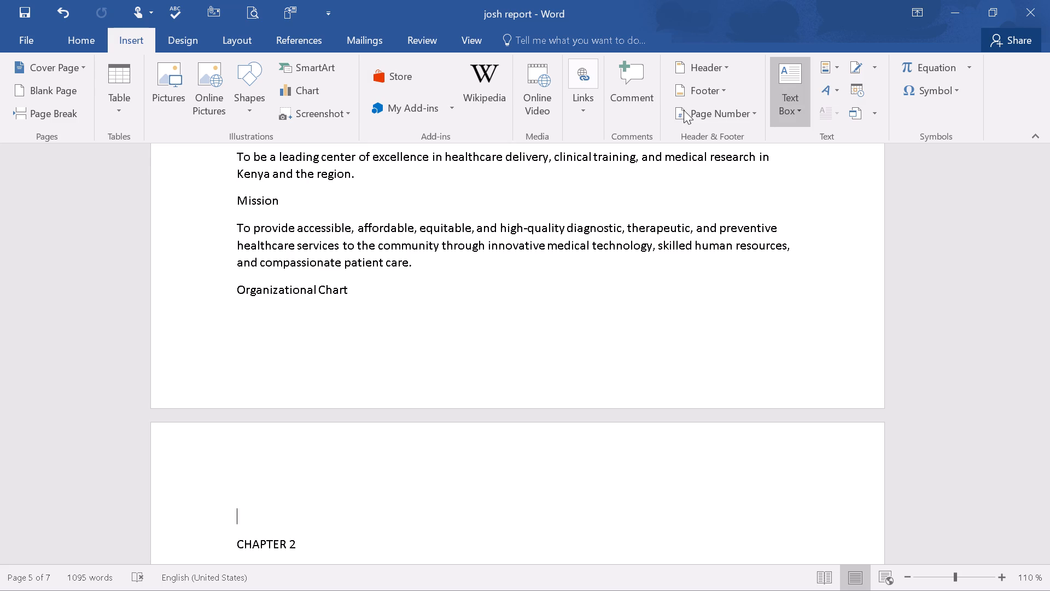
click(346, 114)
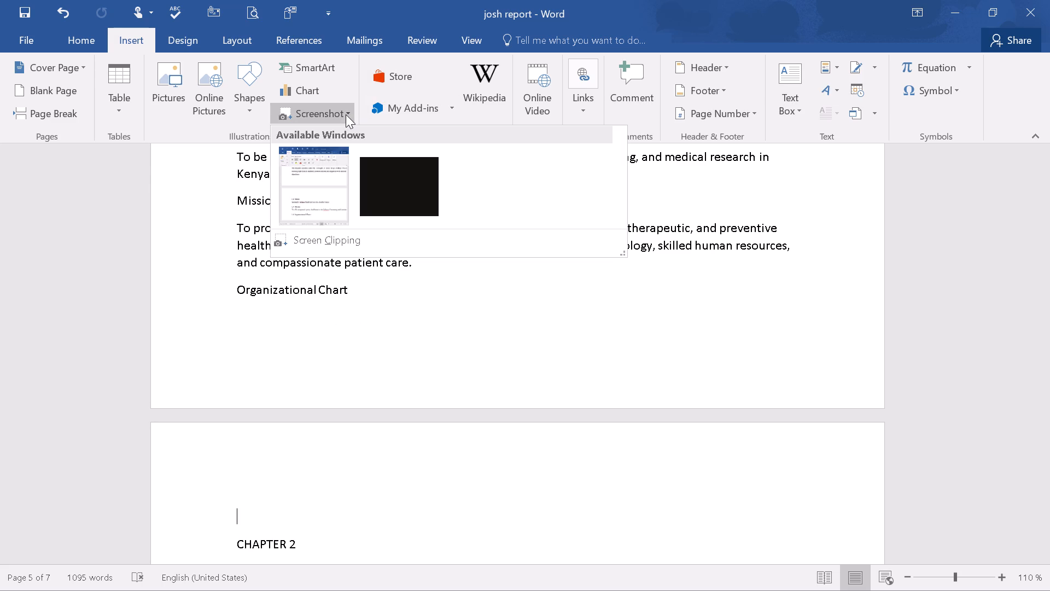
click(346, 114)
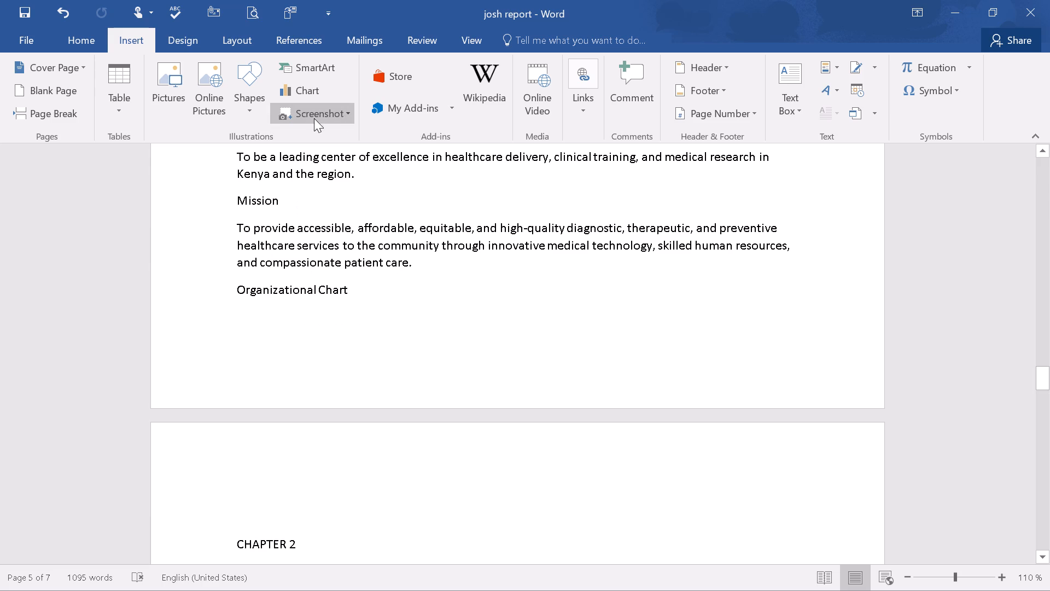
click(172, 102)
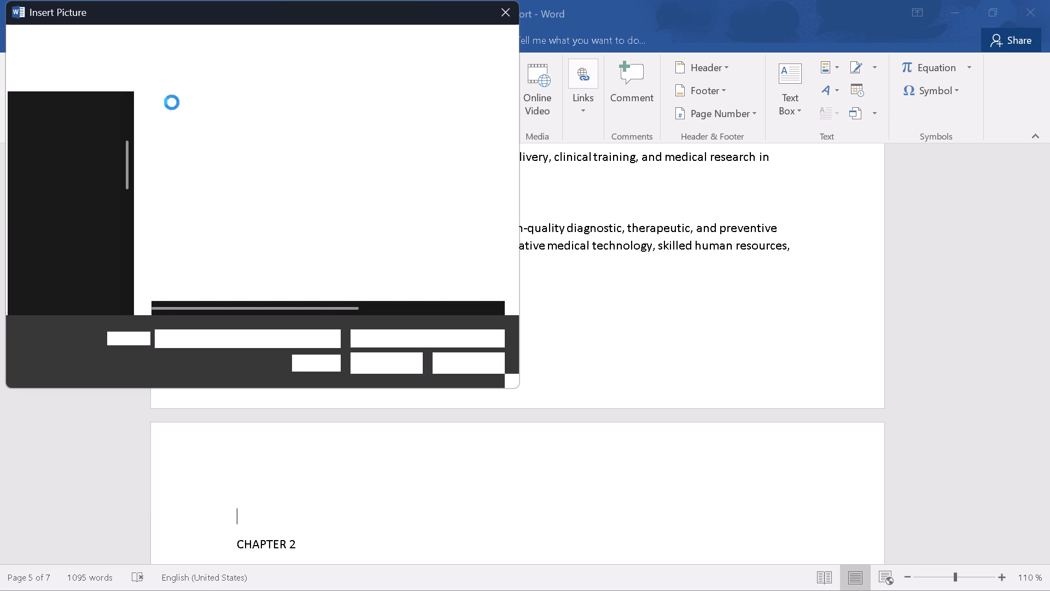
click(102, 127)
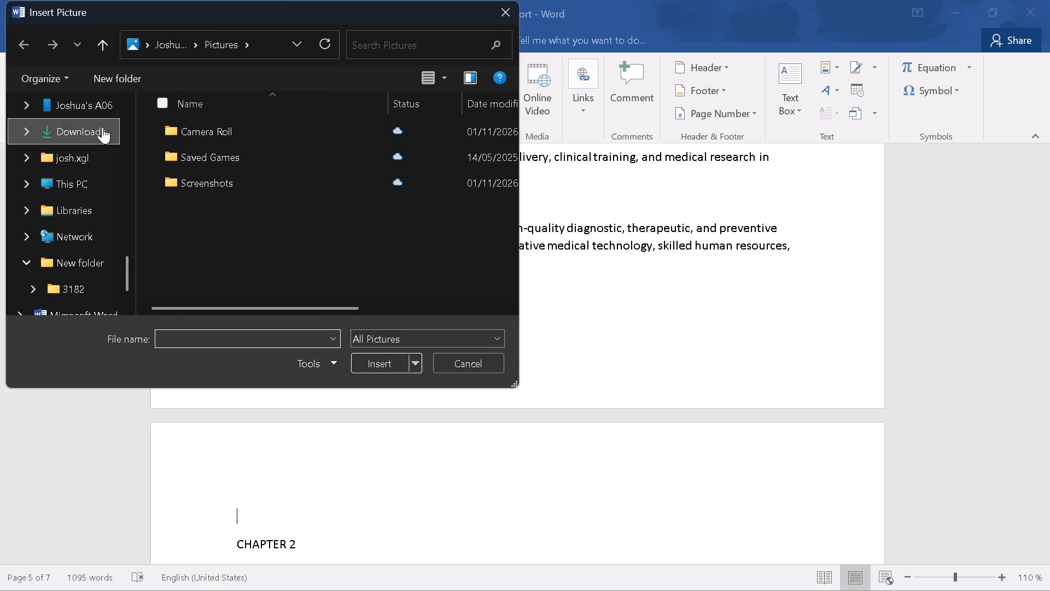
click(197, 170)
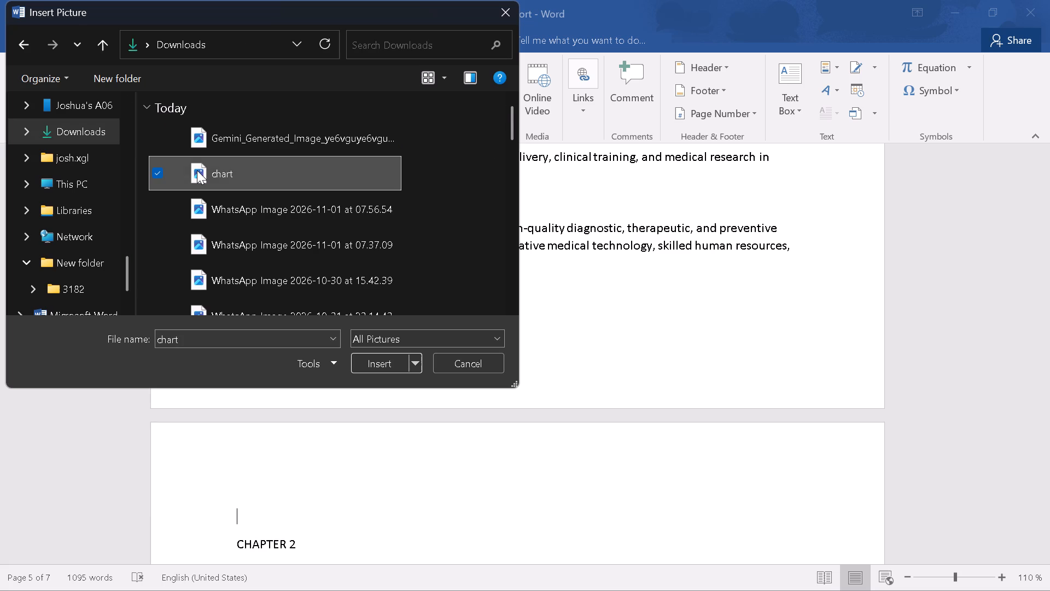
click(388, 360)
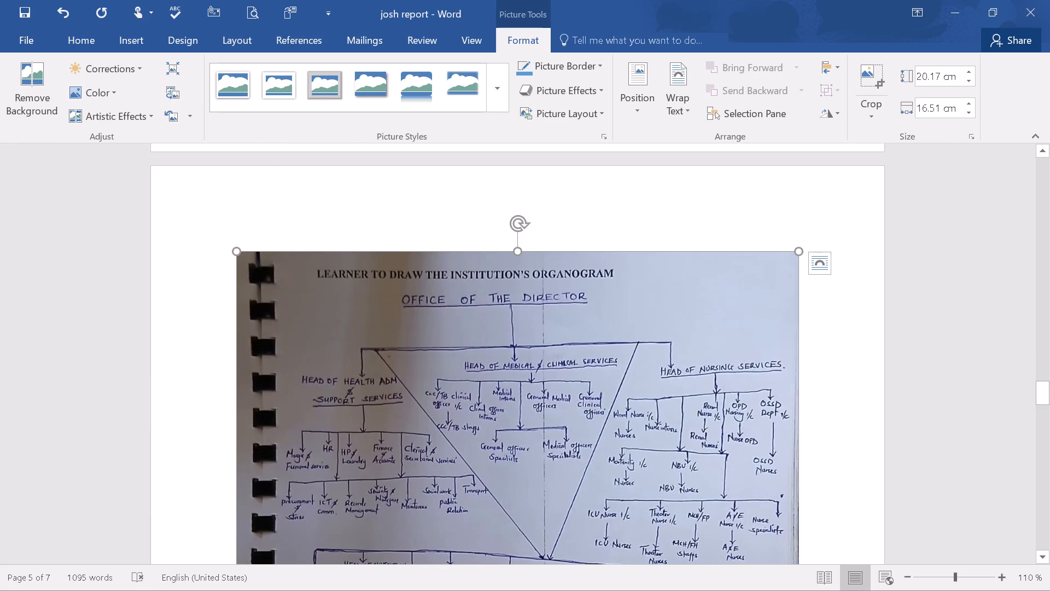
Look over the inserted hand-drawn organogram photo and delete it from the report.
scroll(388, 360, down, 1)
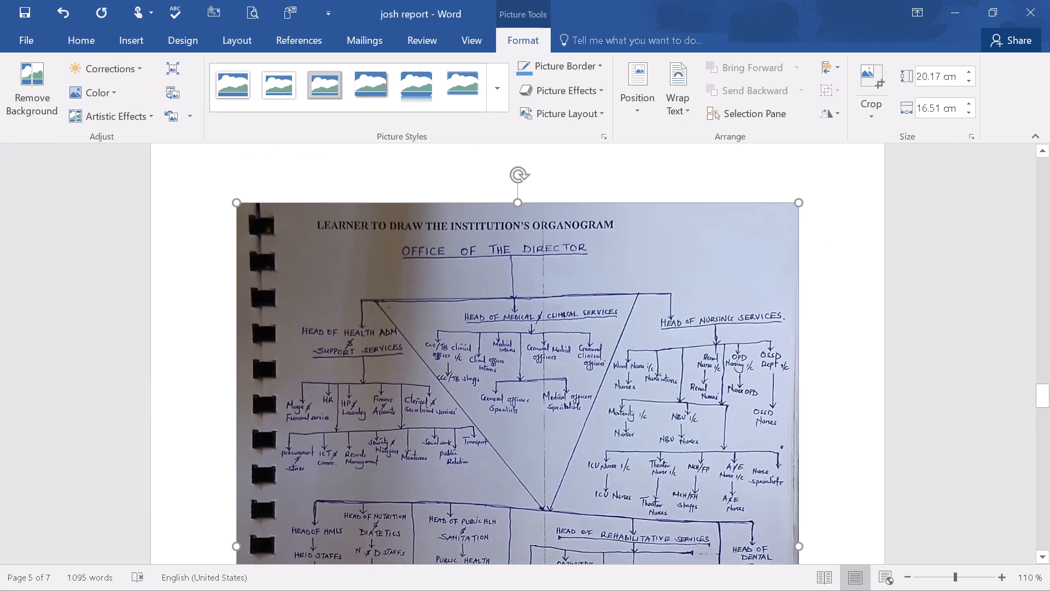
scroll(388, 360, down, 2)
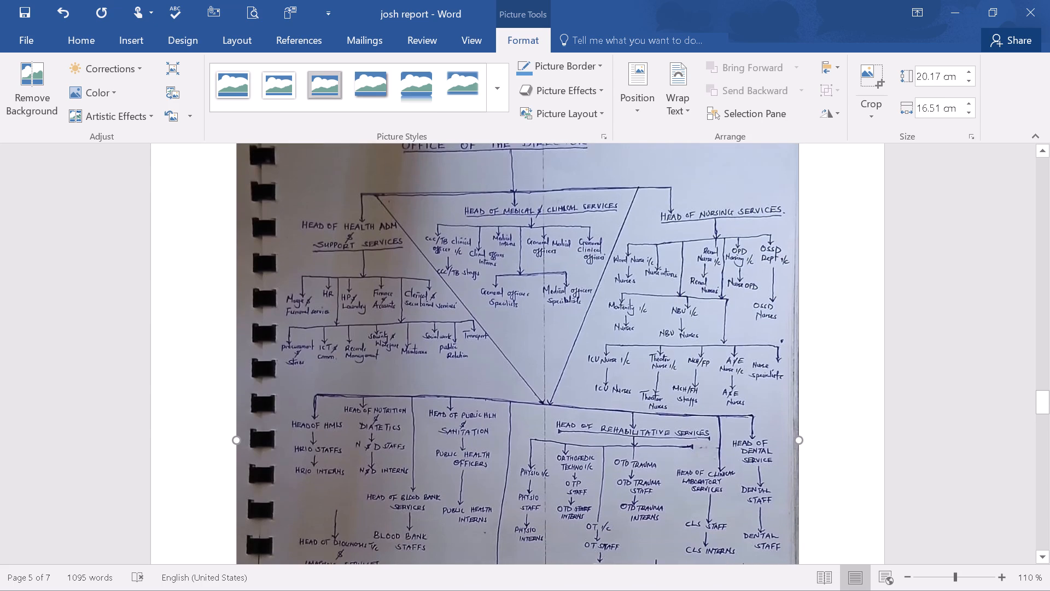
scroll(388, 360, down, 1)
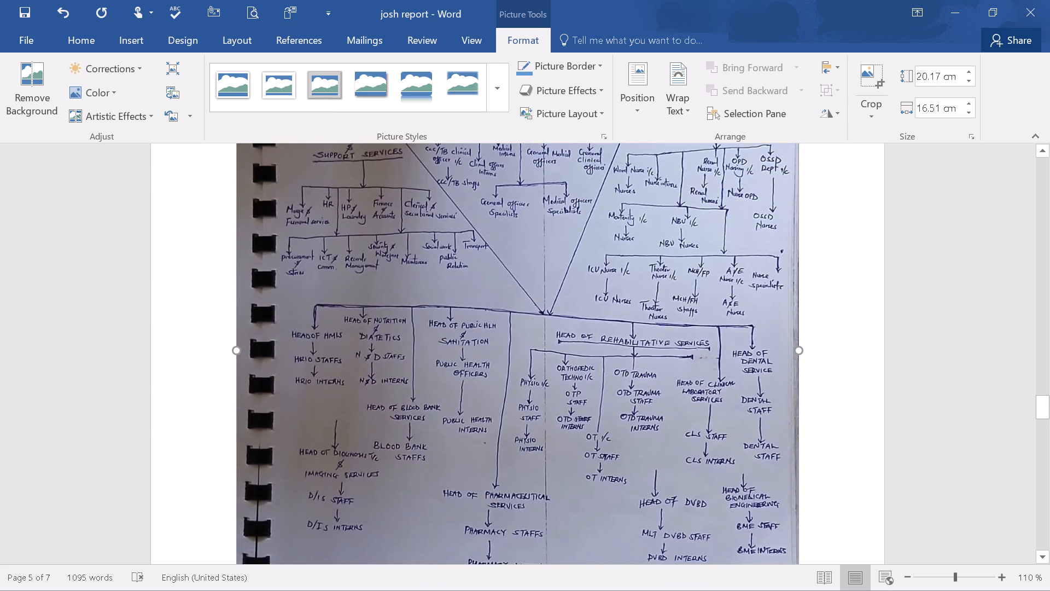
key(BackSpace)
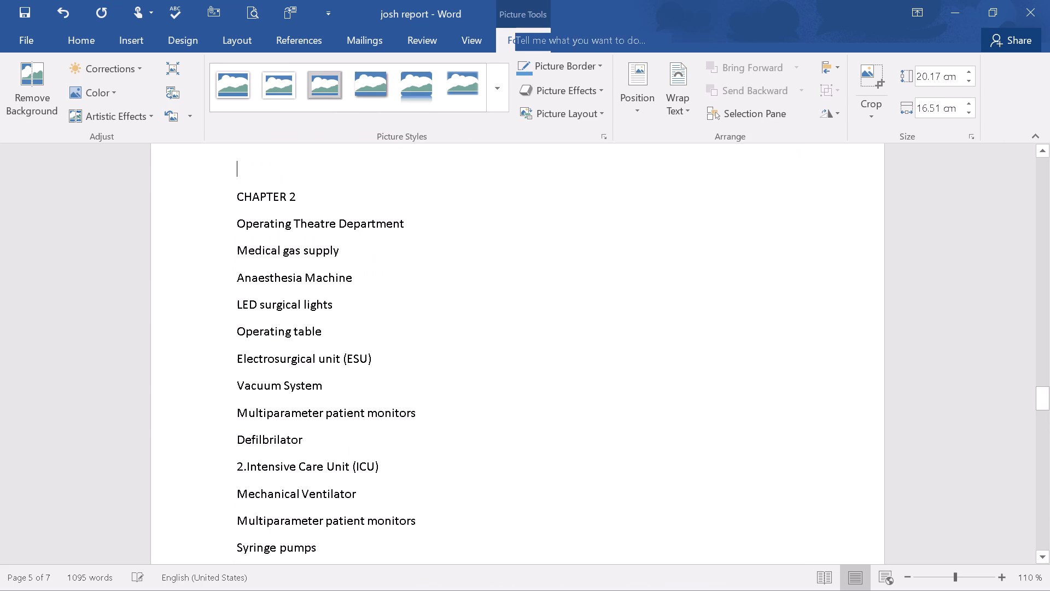
scroll(392, 314, up, 1)
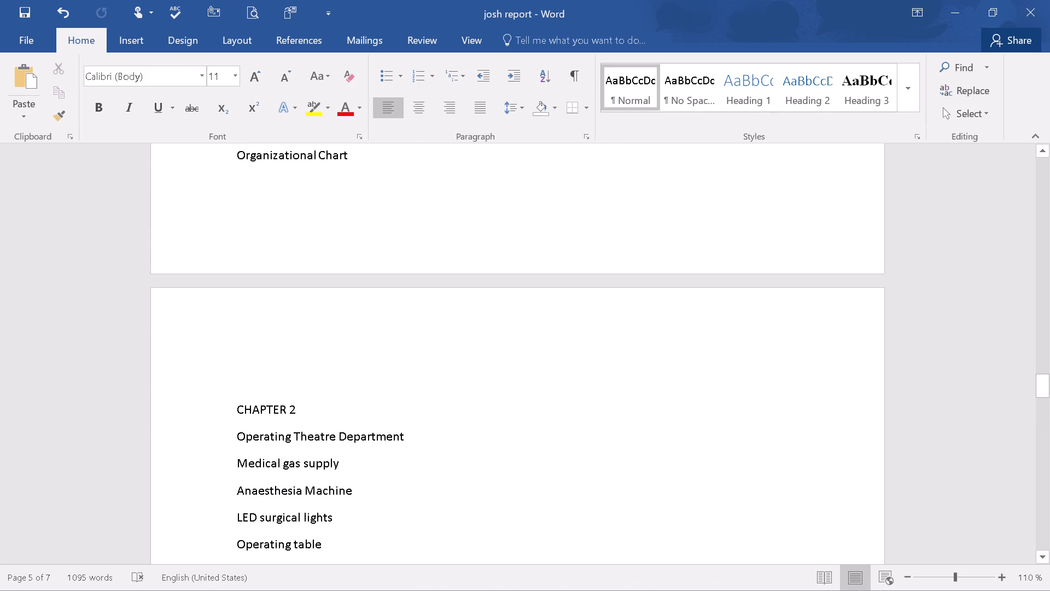
click(142, 38)
click(171, 101)
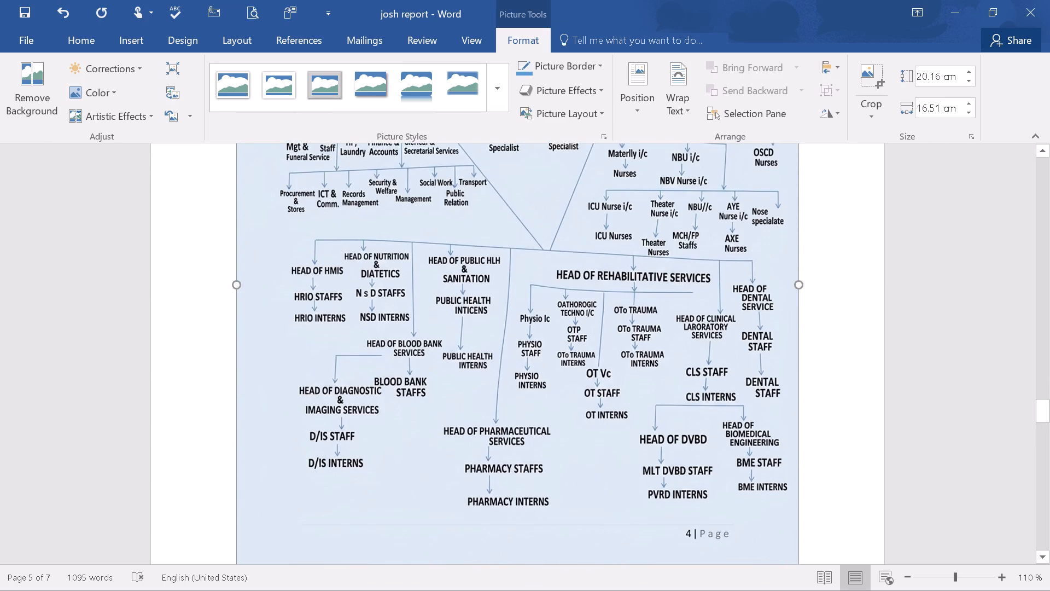
Shrink the organogram picture from its bottom edge to a height of about 16.5 cm, keeping its width.
scroll(382, 366, down, 1)
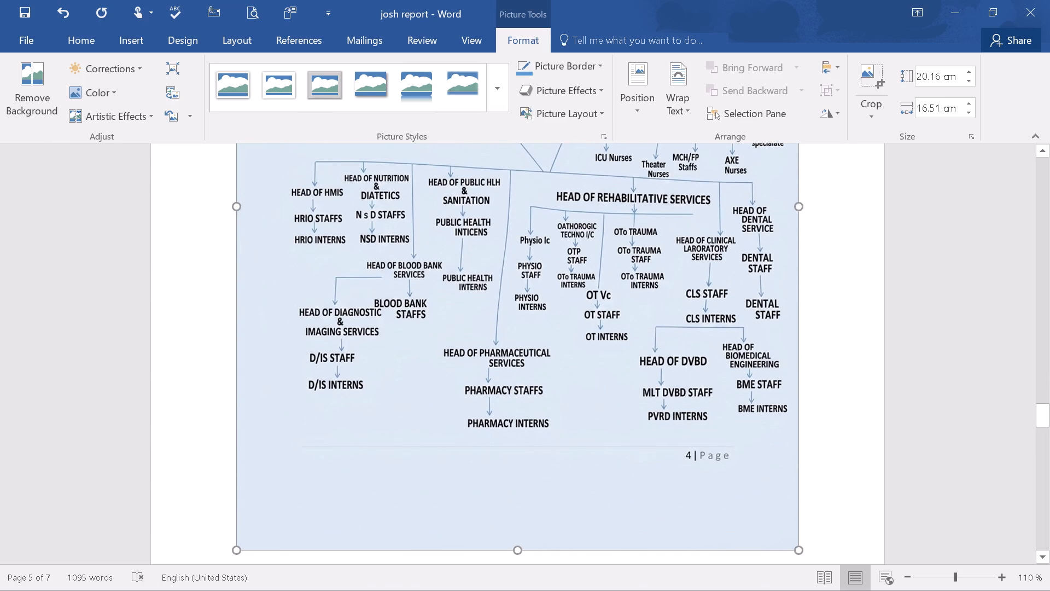
drag(518, 549, 514, 509)
drag(514, 509, 504, 424)
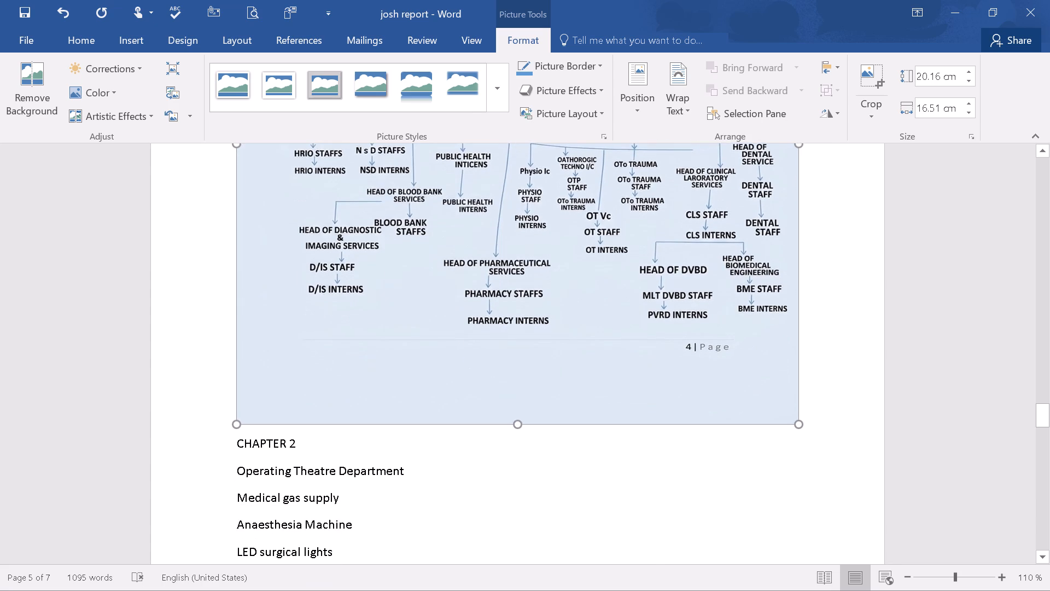
Crop the organogram's bottom edge to just below PHARMACY INTERNS, cutting off the page-number footer, for a picture height of about 13.8 cm.
scroll(504, 424, up, 1)
scroll(504, 424, down, 1)
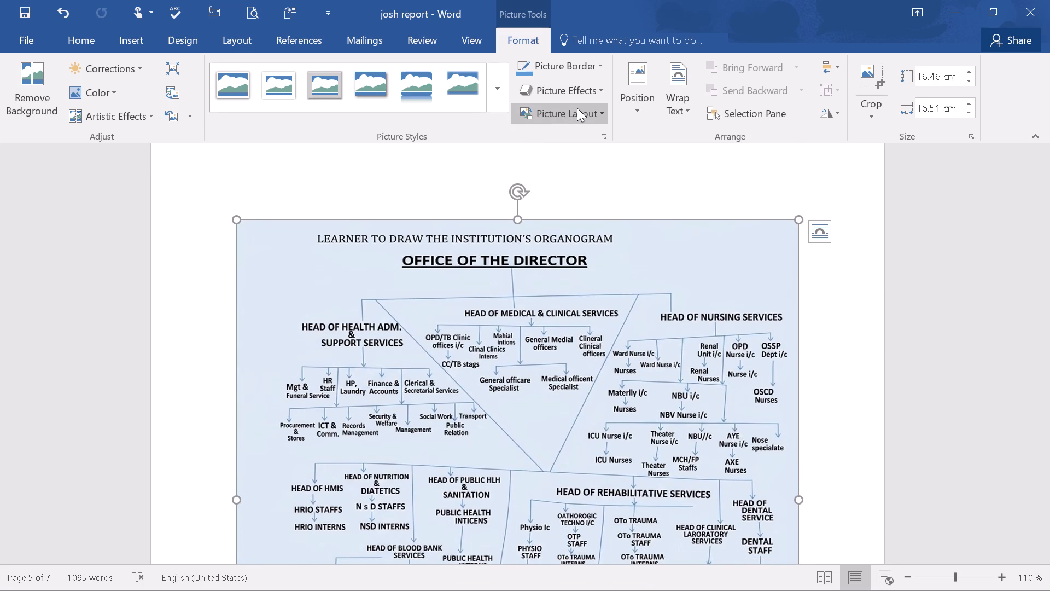
click(860, 99)
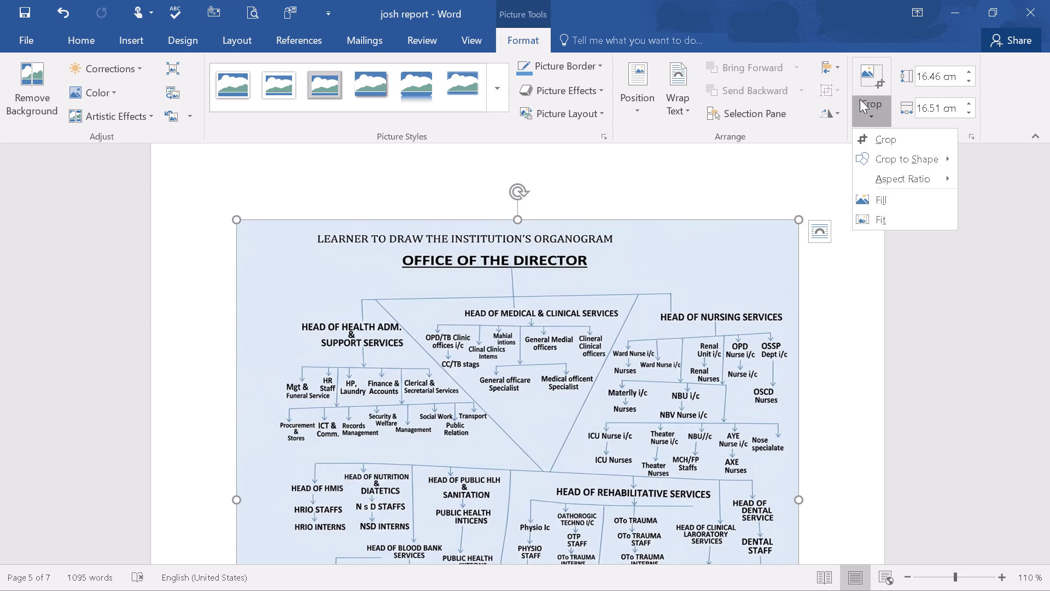
click(873, 138)
scroll(614, 319, down, 1)
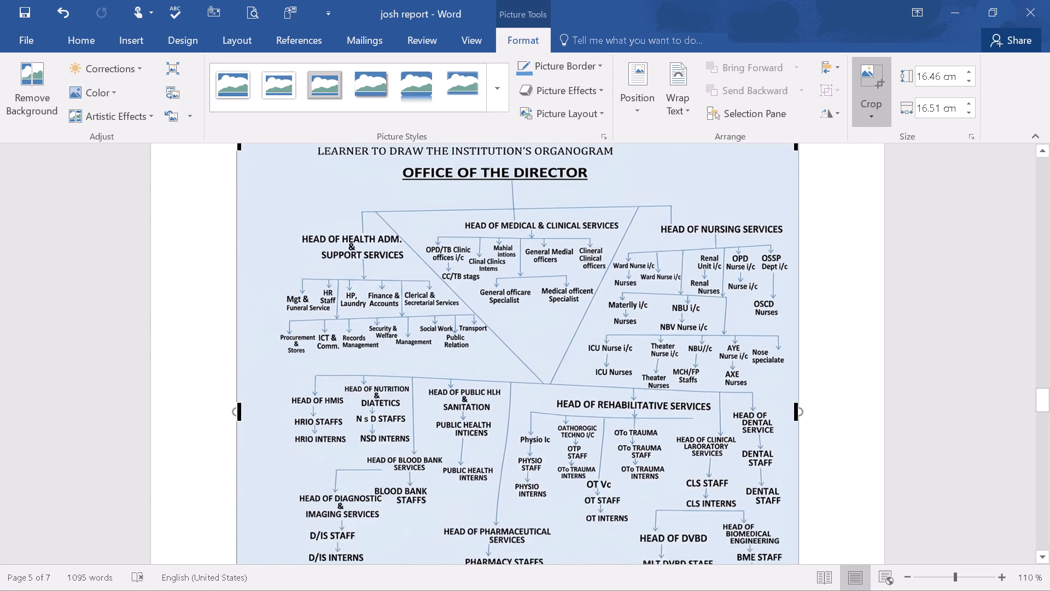
scroll(614, 319, down, 2)
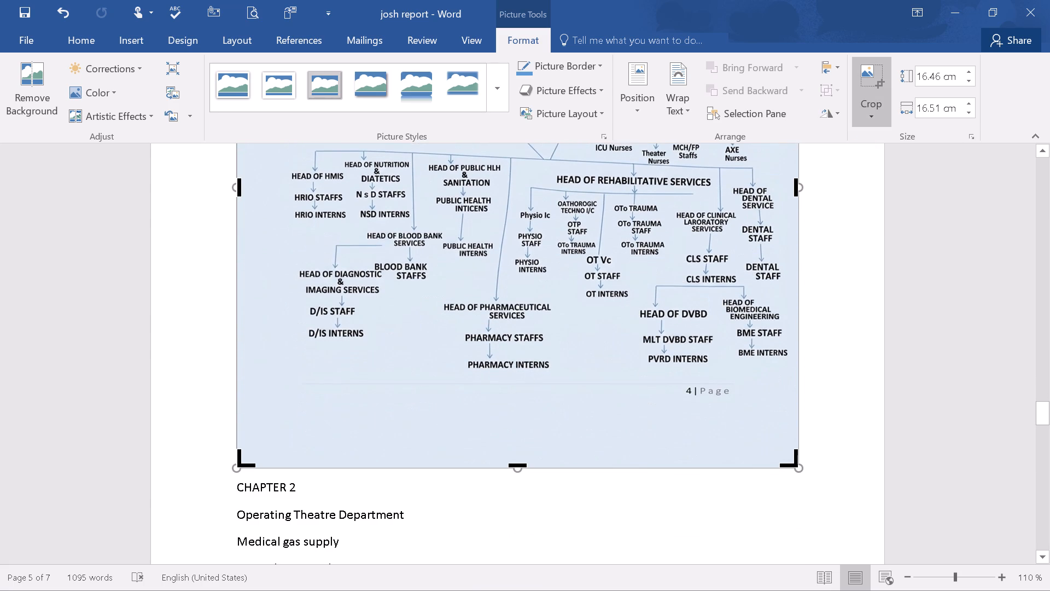
drag(521, 467, 521, 450)
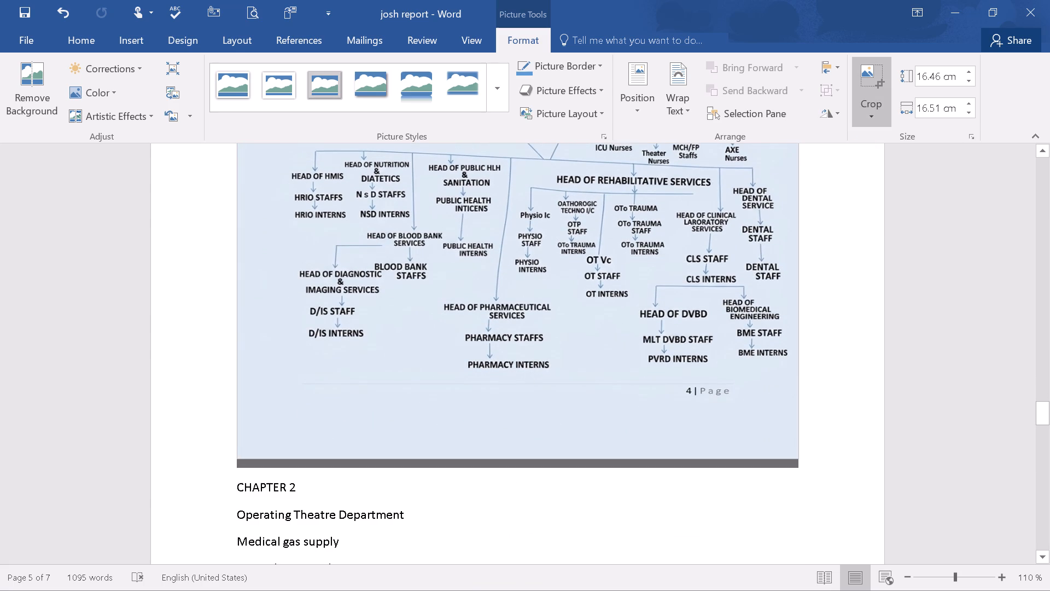
drag(521, 450, 514, 378)
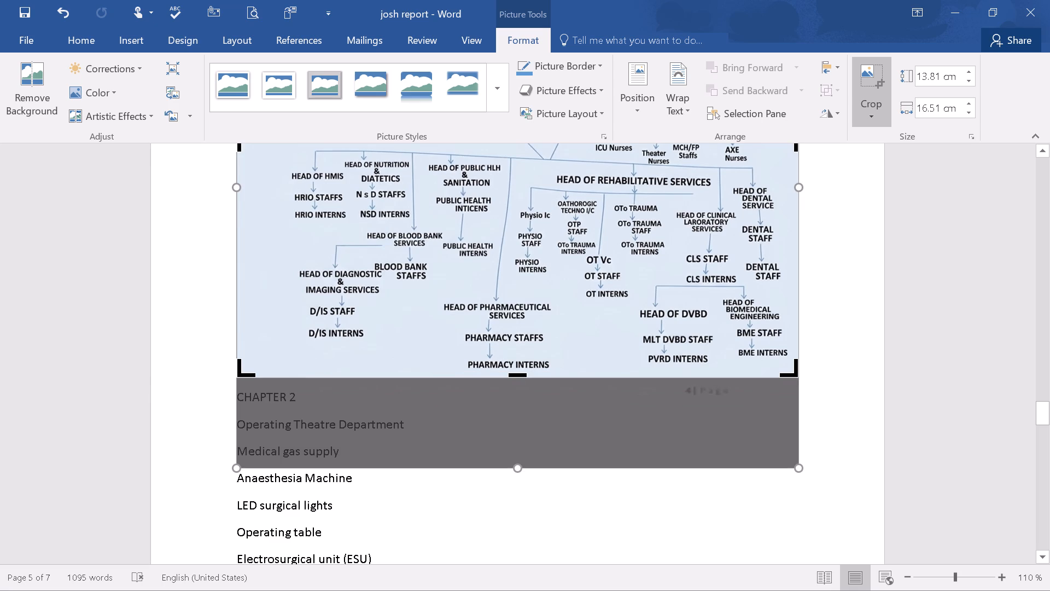
Crop the "LEARNER TO DRAW THE INSTITUTION'S ORGANOGRAM" line off the picture's top, for a height of about 13 cm, and apply the crop.
scroll(651, 236, up, 1)
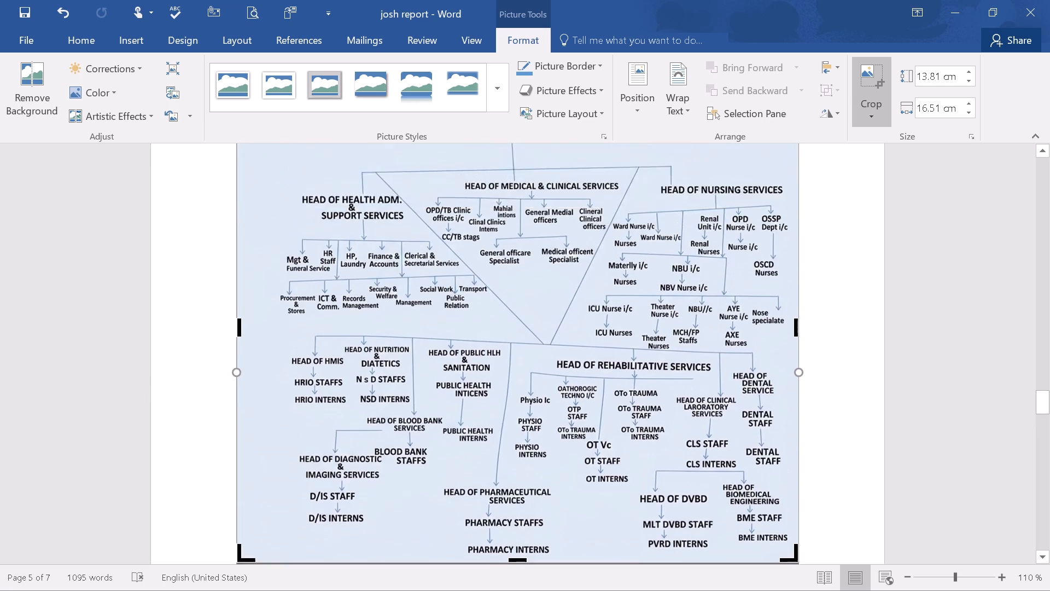
scroll(651, 236, up, 3)
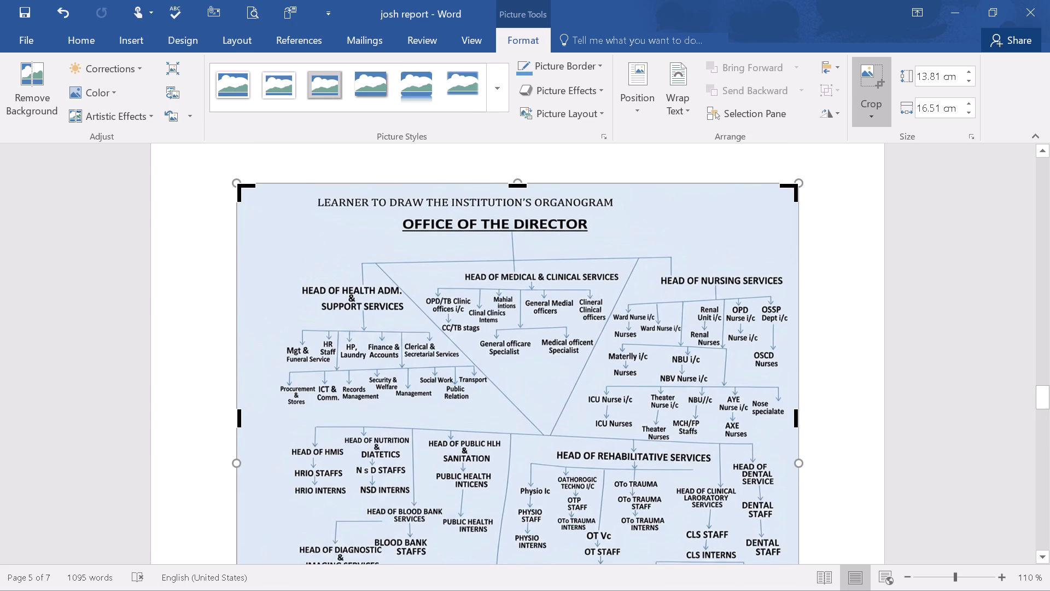
scroll(651, 236, up, 2)
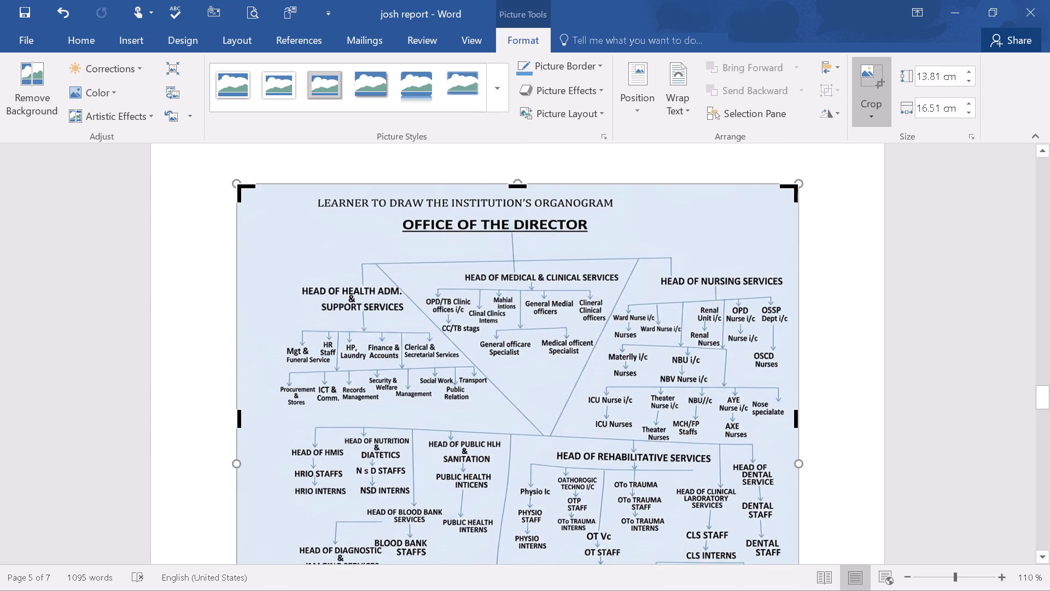
drag(518, 186, 516, 211)
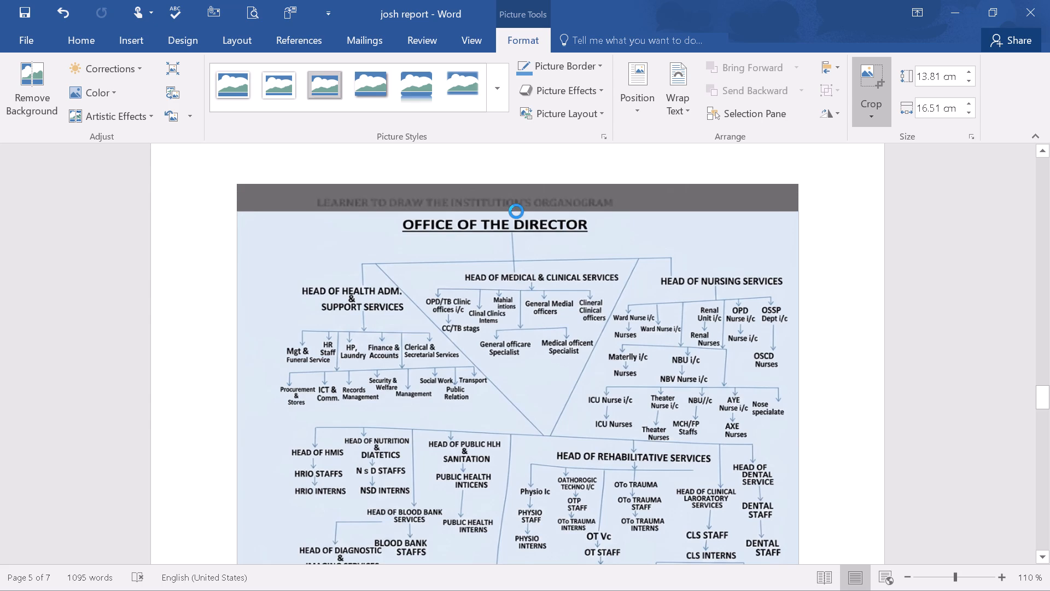
click(866, 95)
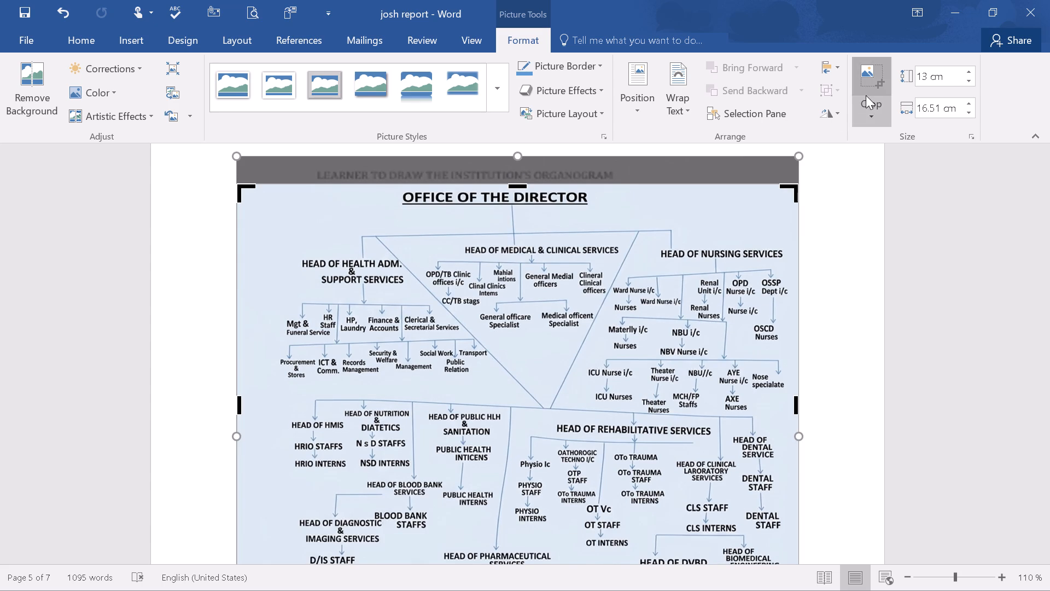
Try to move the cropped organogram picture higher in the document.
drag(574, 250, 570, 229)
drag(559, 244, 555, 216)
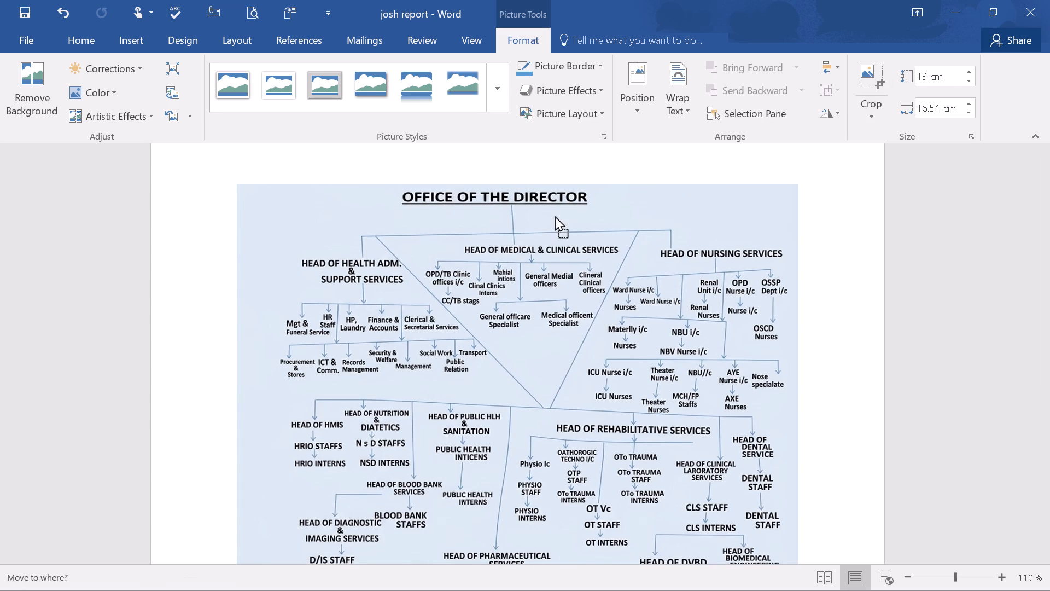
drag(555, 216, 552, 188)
Look over the cropped organogram and its placement between the Organizational Chart heading and CHAPTER 2.
scroll(517, 233, down, 1)
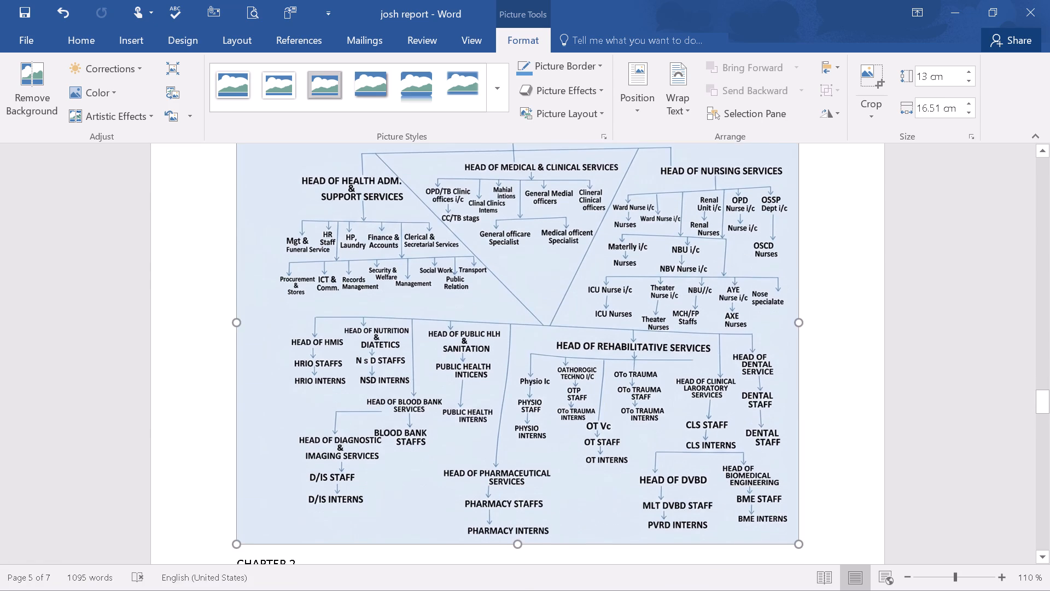
scroll(517, 233, down, 1)
right_click(517, 233)
click(818, 316)
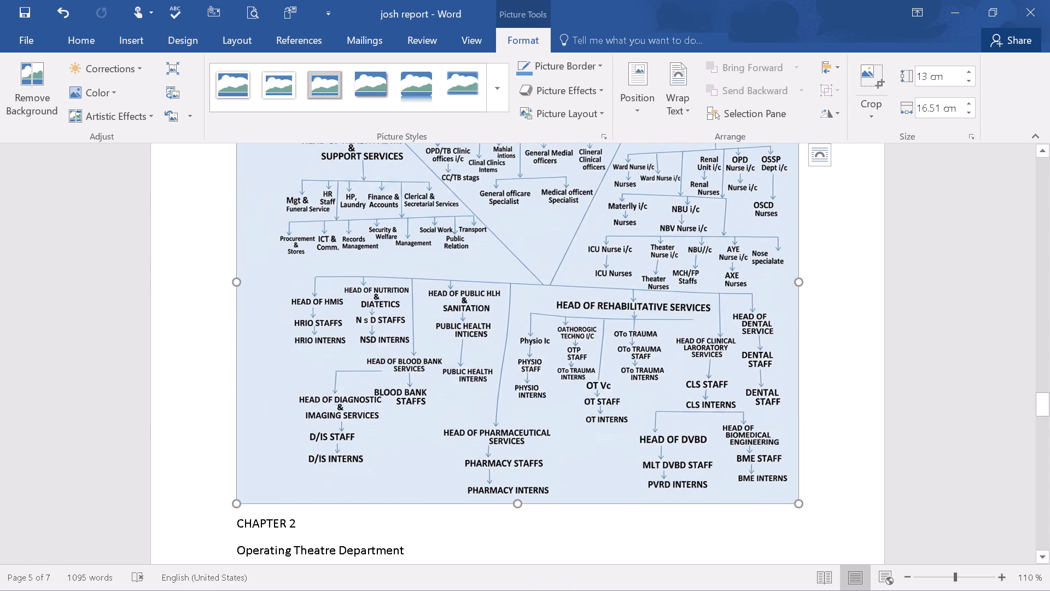
scroll(485, 290, up, 1)
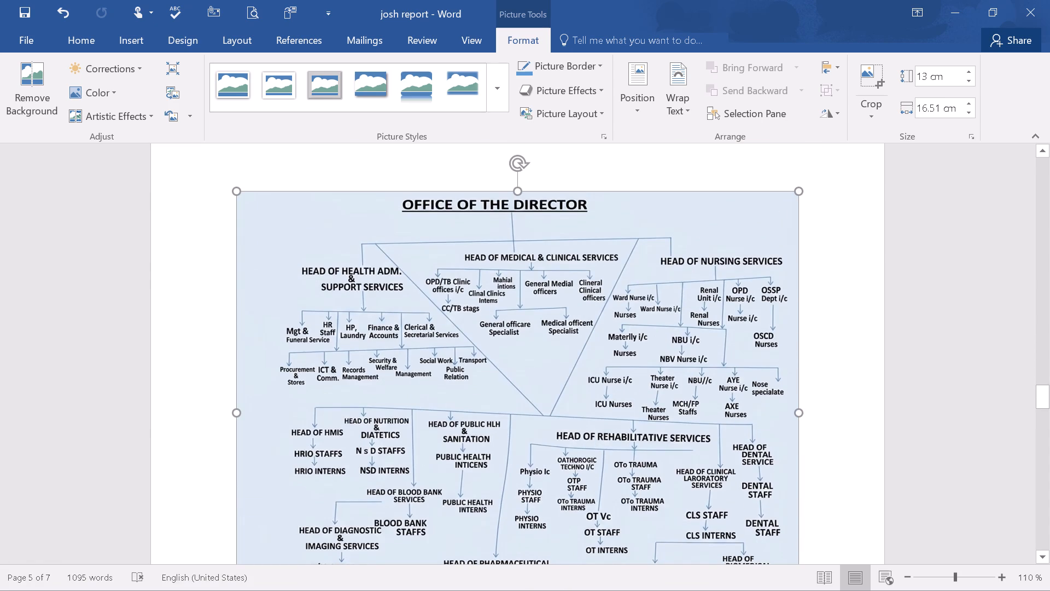
click(88, 42)
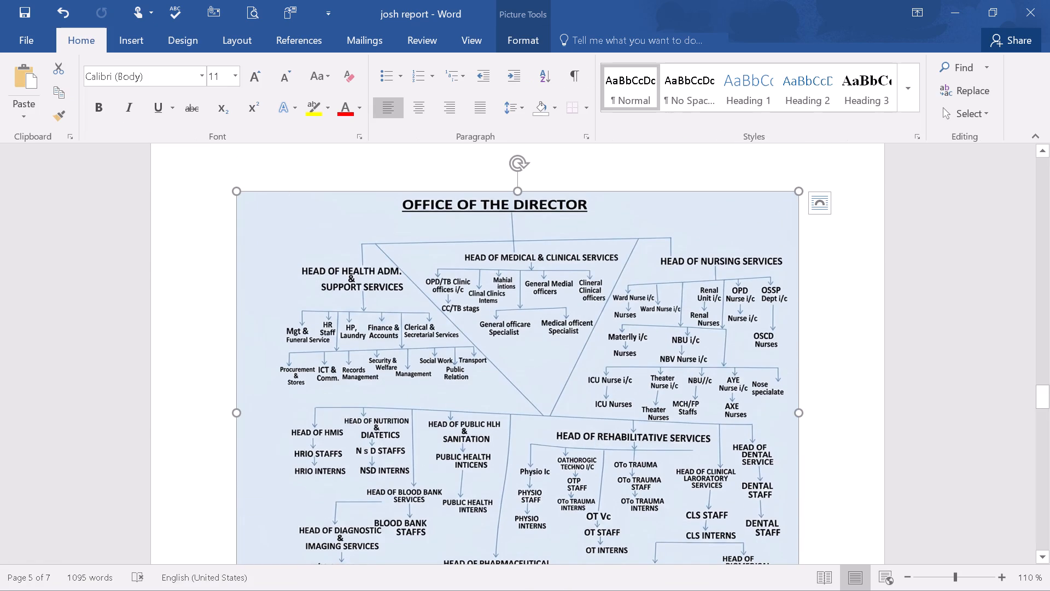
scroll(297, 194, up, 2)
scroll(297, 194, down, 2)
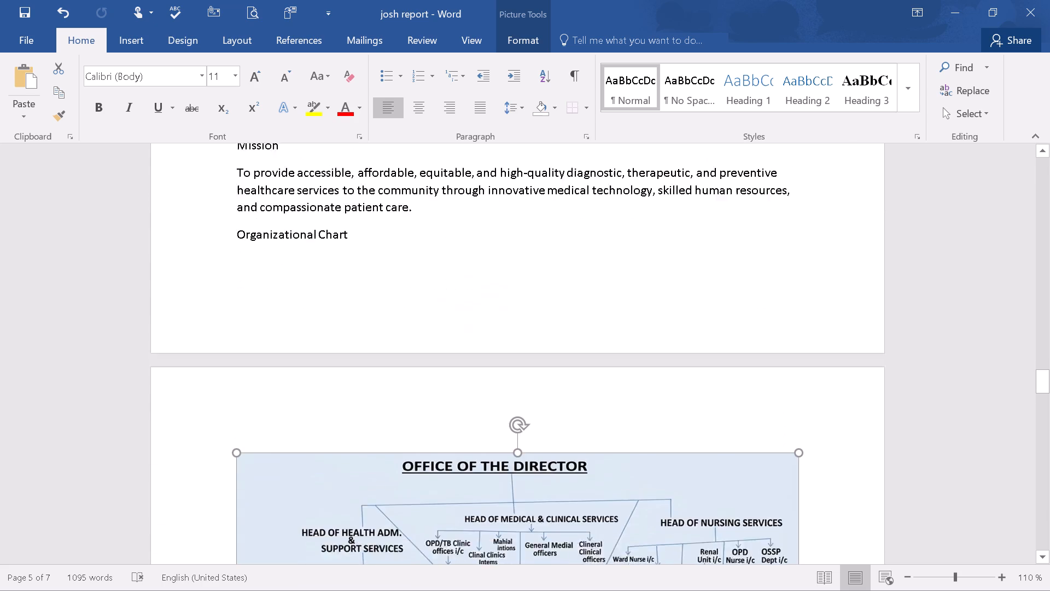
scroll(297, 194, down, 2)
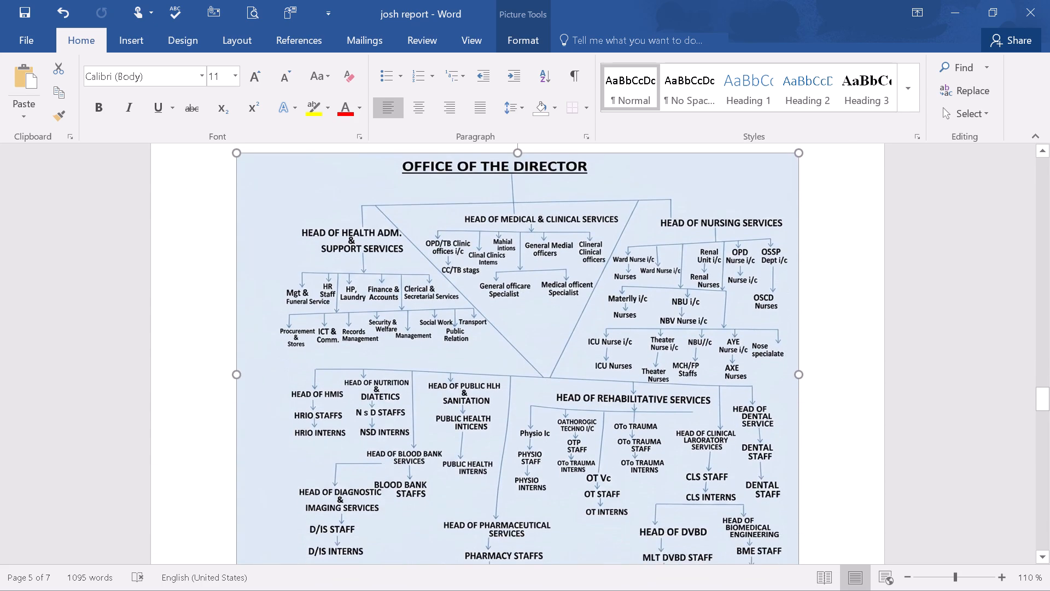
scroll(297, 194, down, 1)
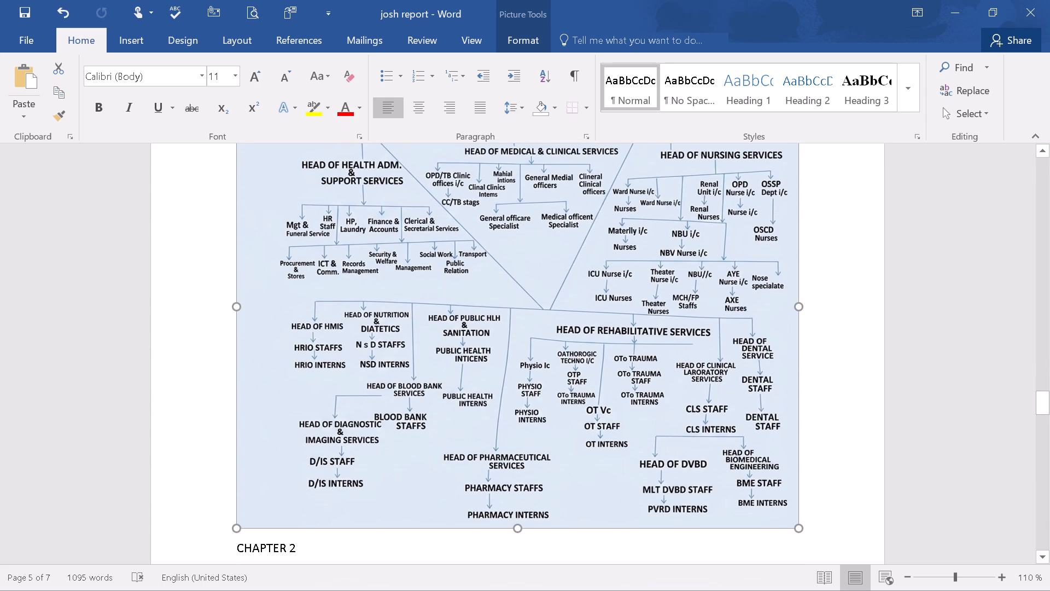
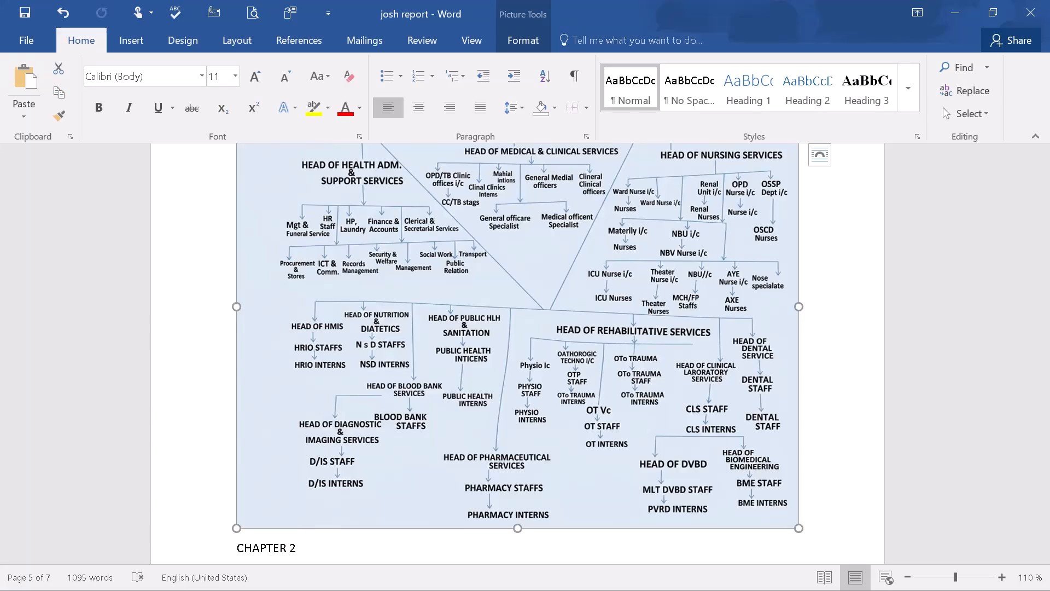
Save the report with the cropped organogram in place above CHAPTER 2.
scroll(402, 209, up, 1)
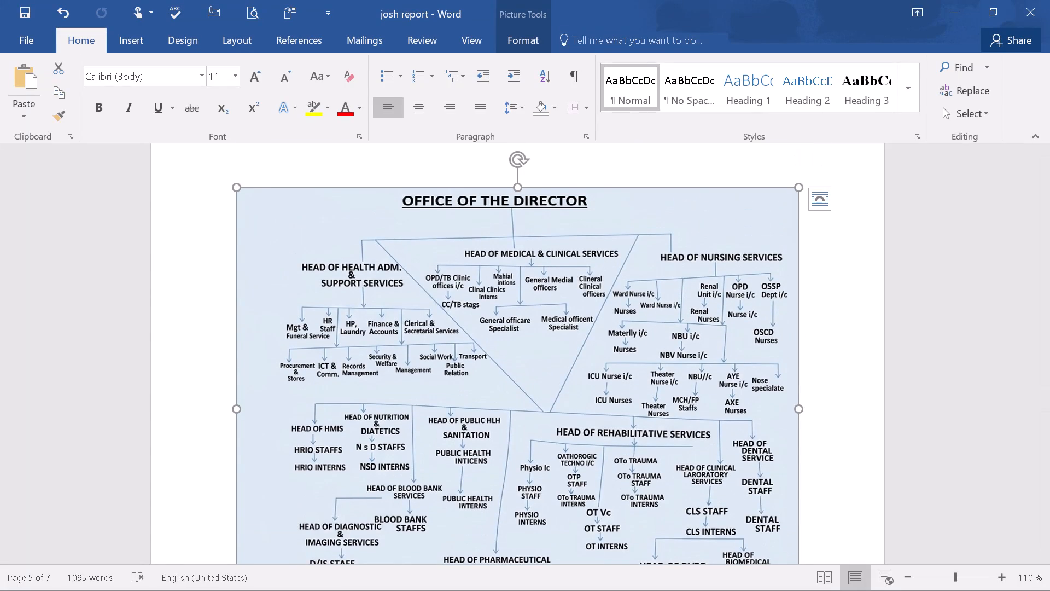
scroll(495, 257, down, 1)
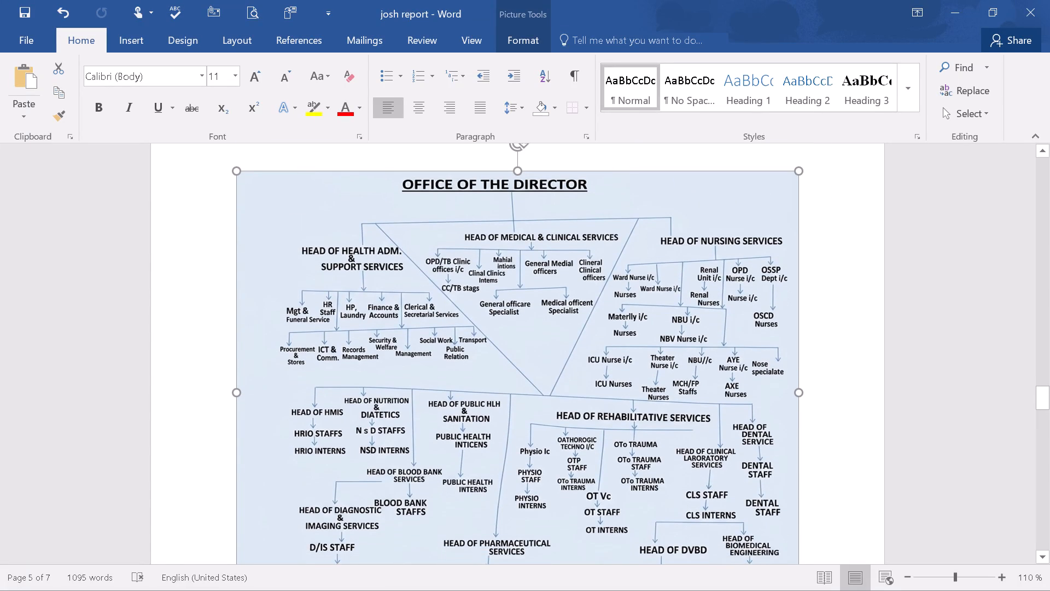
scroll(637, 356, down, 1)
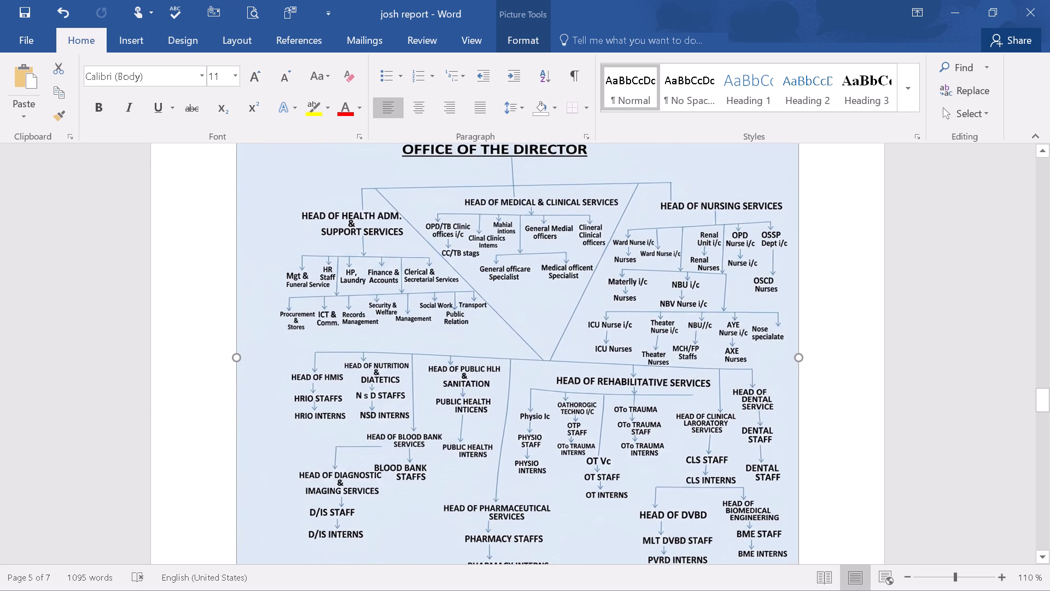
scroll(500, 336, down, 1)
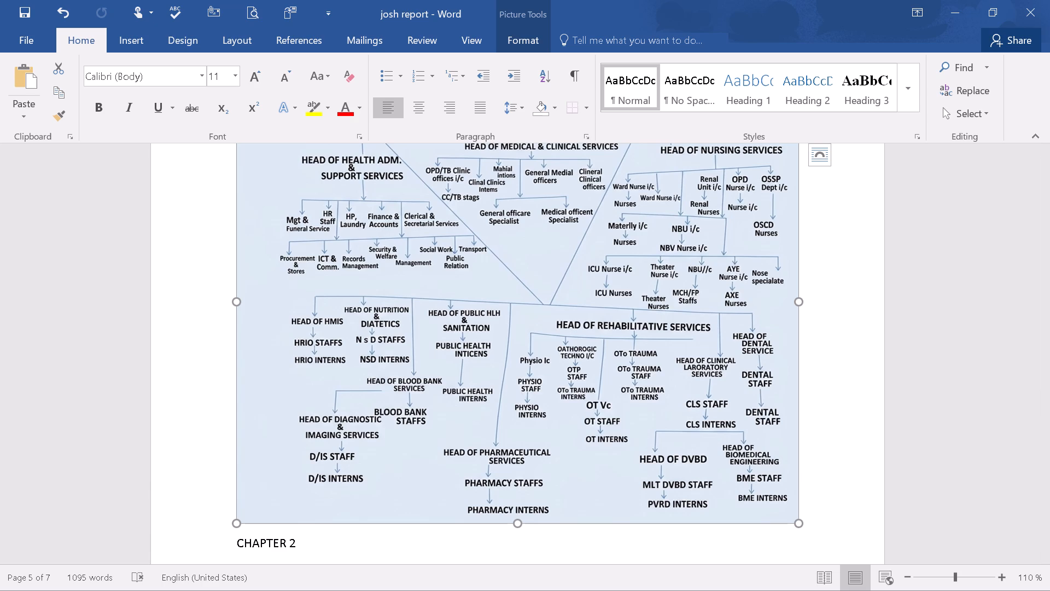
scroll(736, 502, down, 1)
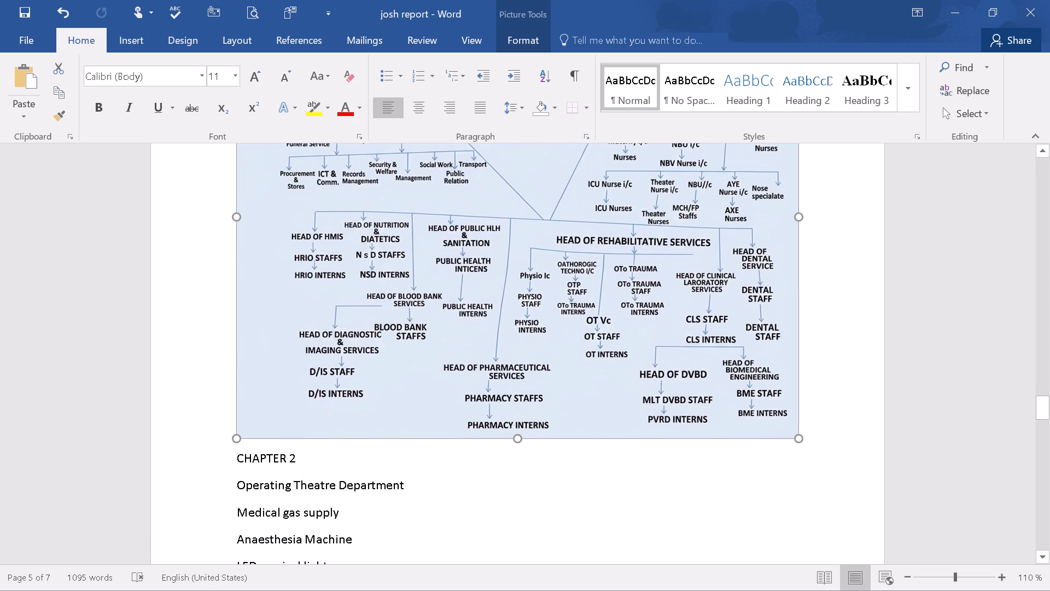
scroll(736, 502, down, 1)
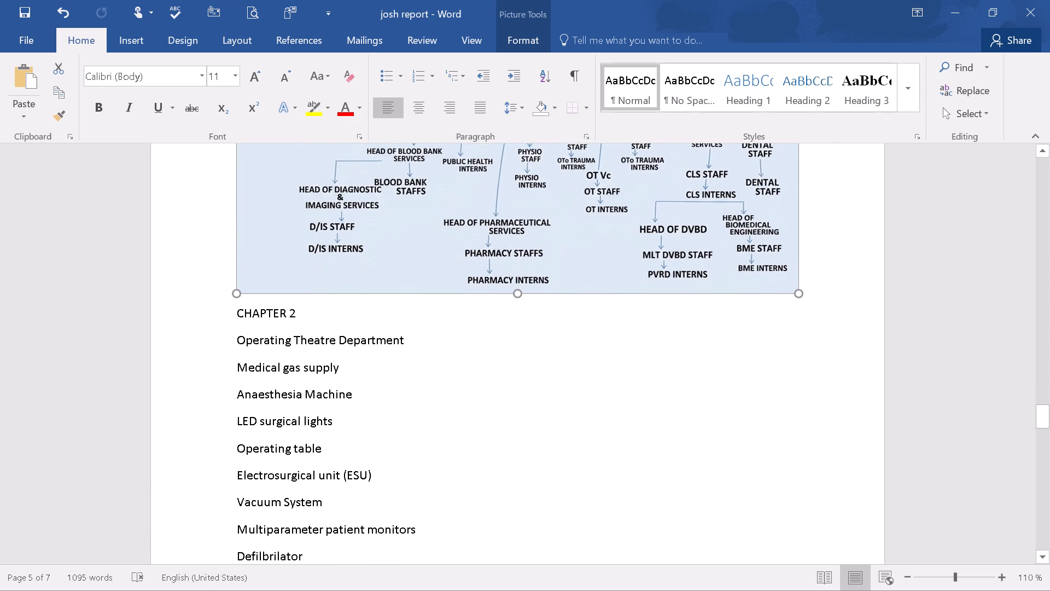
click(21, 19)
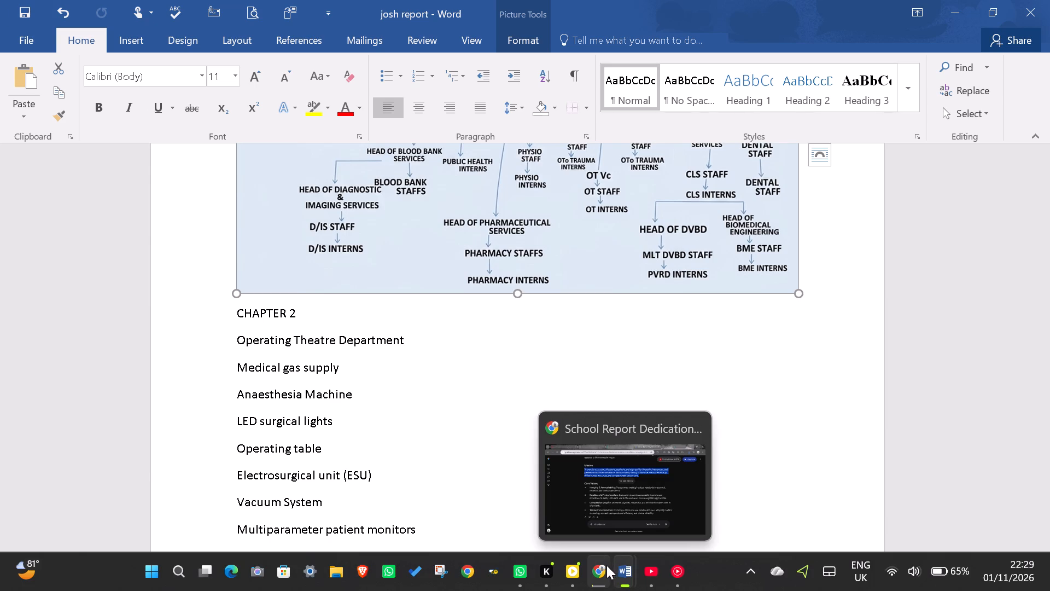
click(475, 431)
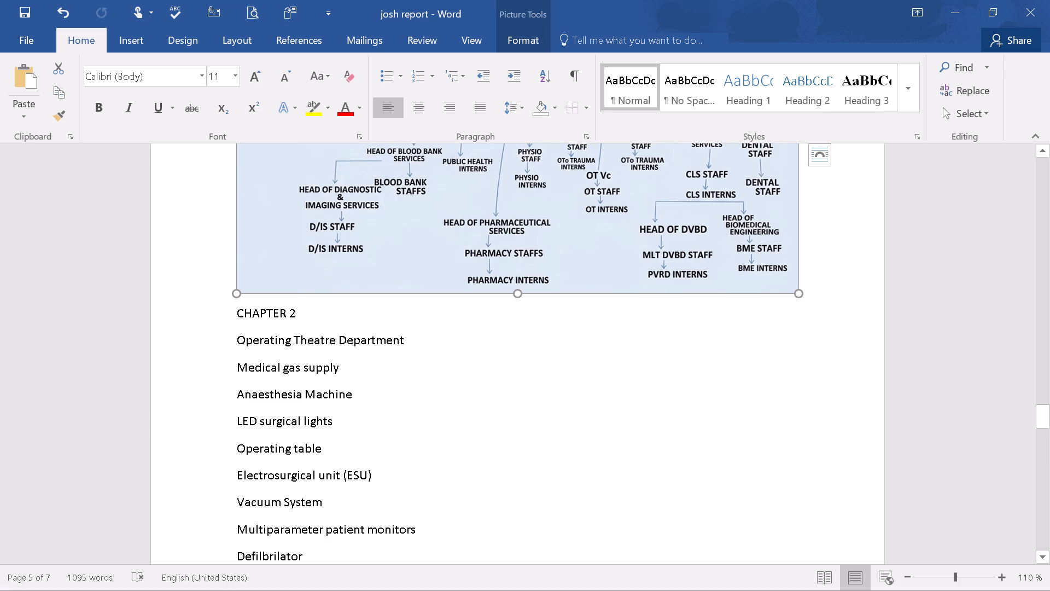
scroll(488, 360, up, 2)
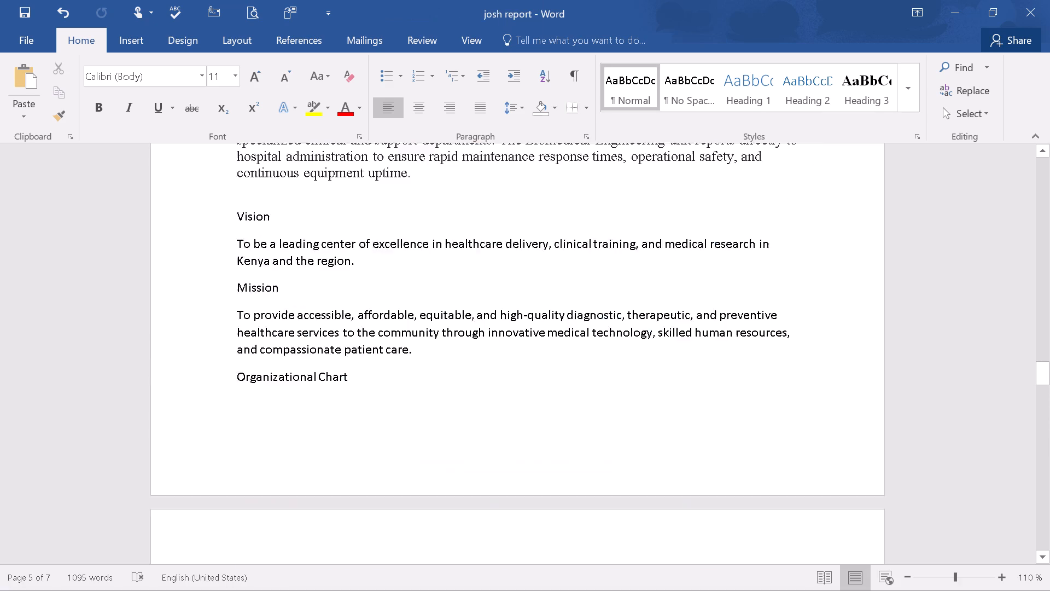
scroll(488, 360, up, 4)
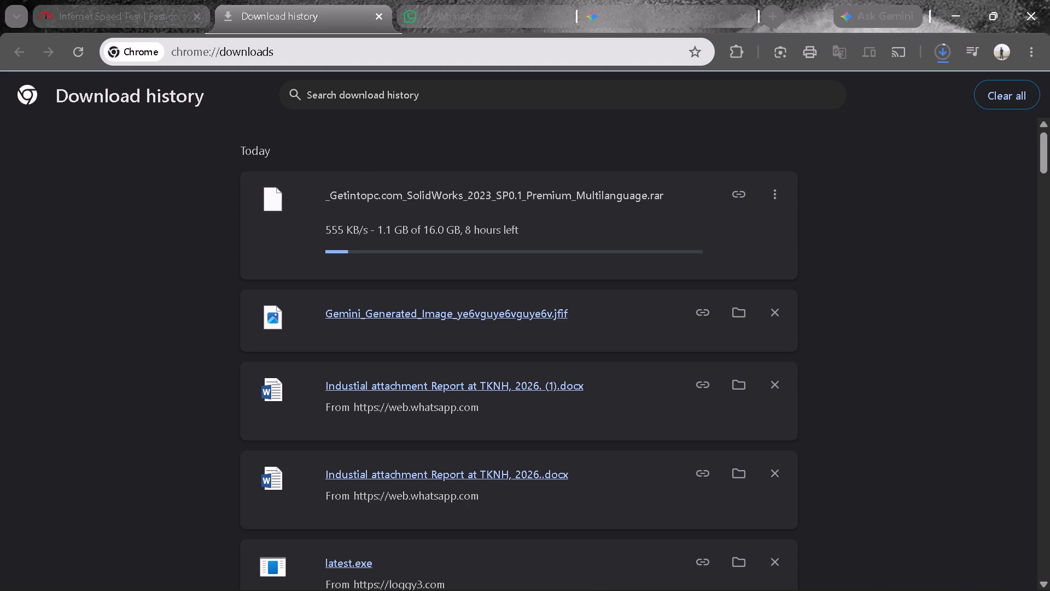
Switch to the Microsoft Store and check for app updates on its Updates & downloads page.
click(309, 572)
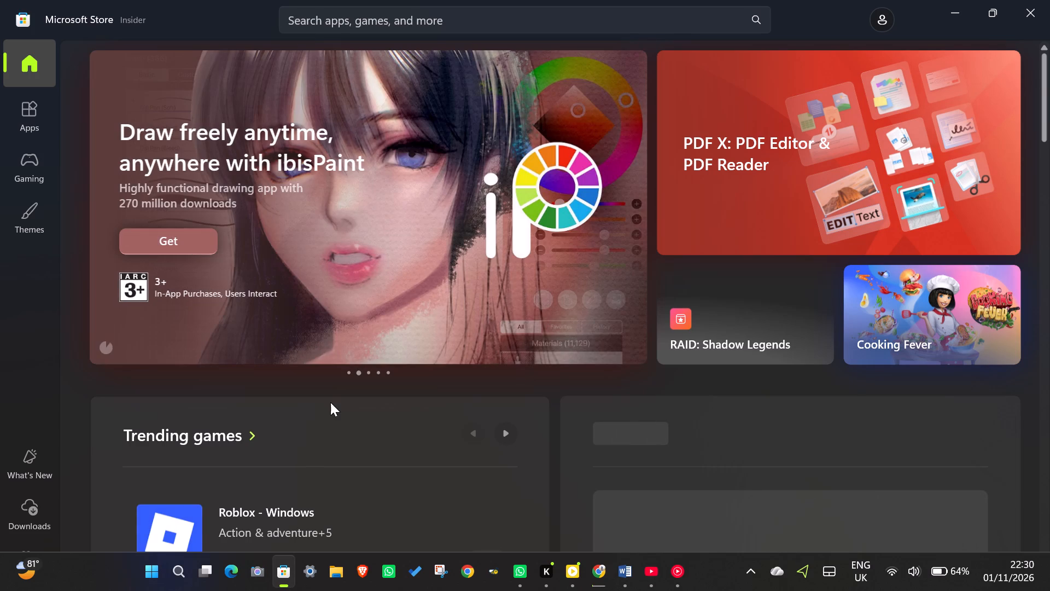
click(31, 499)
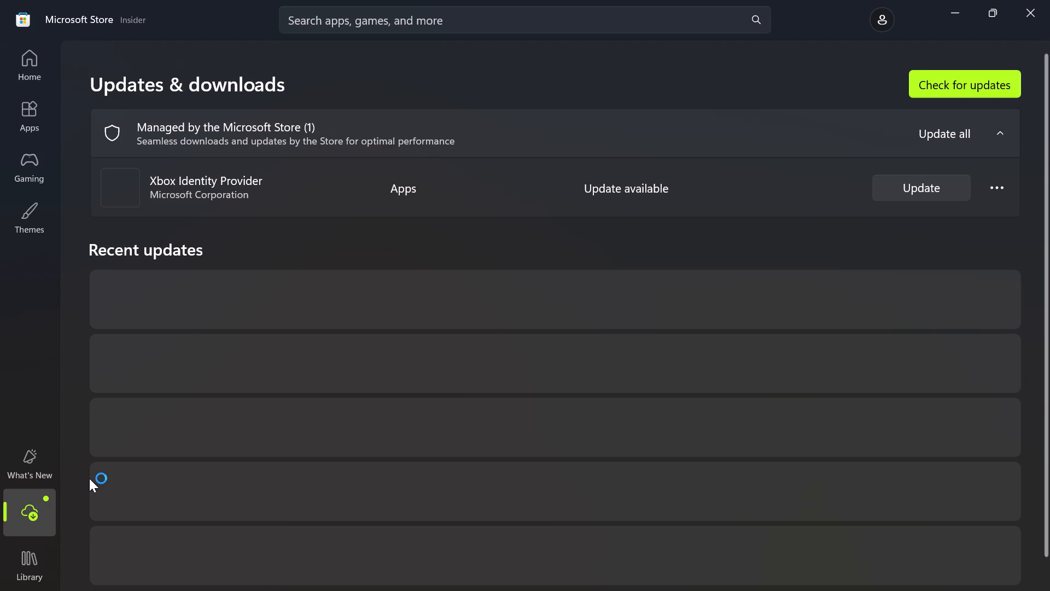
click(482, 192)
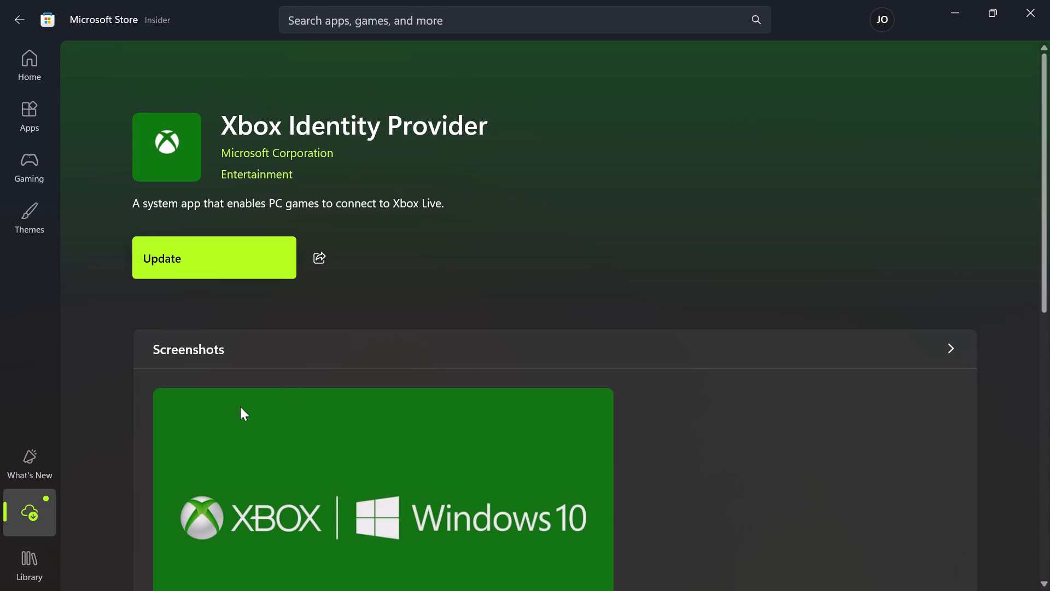
click(25, 513)
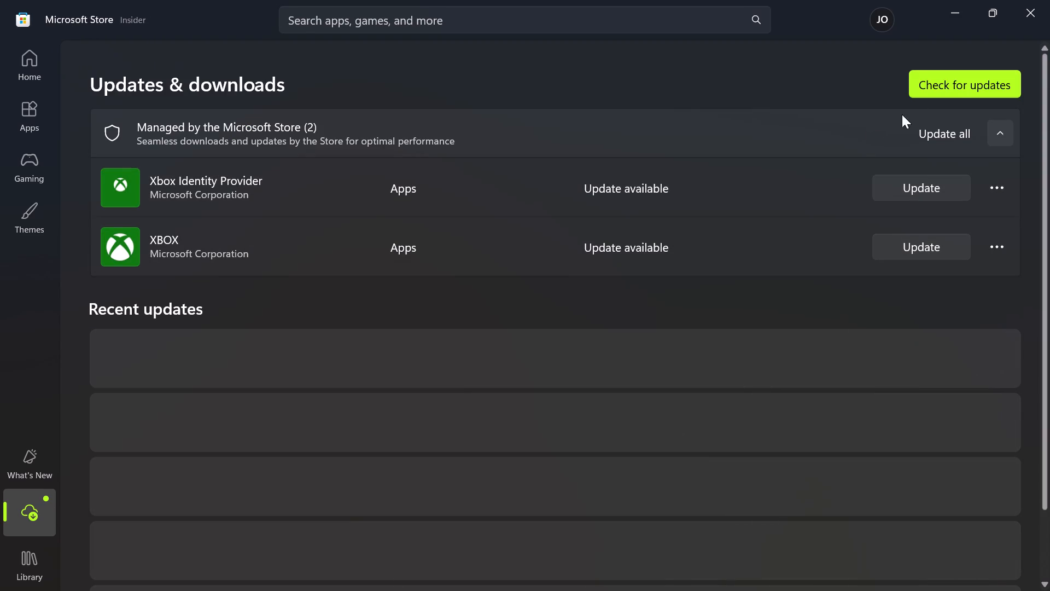
click(965, 86)
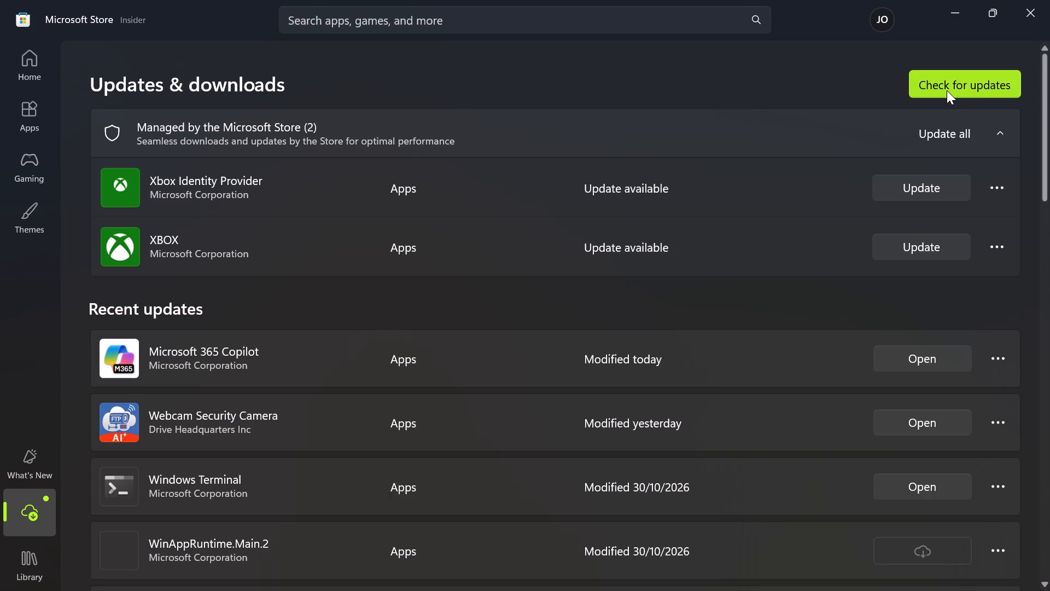
click(953, 86)
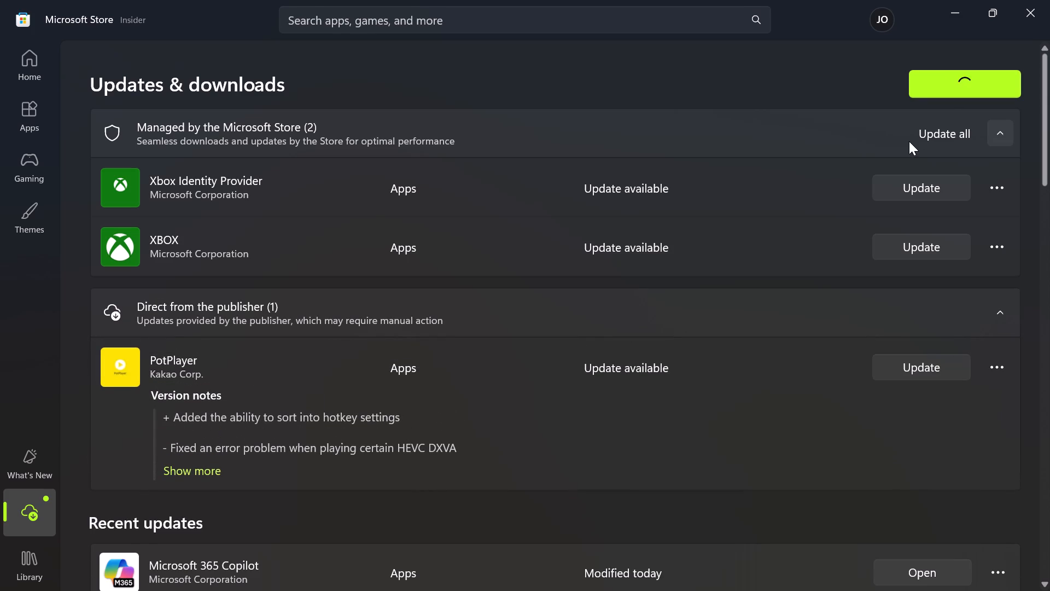
Start all the Store-managed updates, Xbox Identity Provider and XBOX, and the PotPlayer update from its publisher.
scroll(817, 212, down, 2)
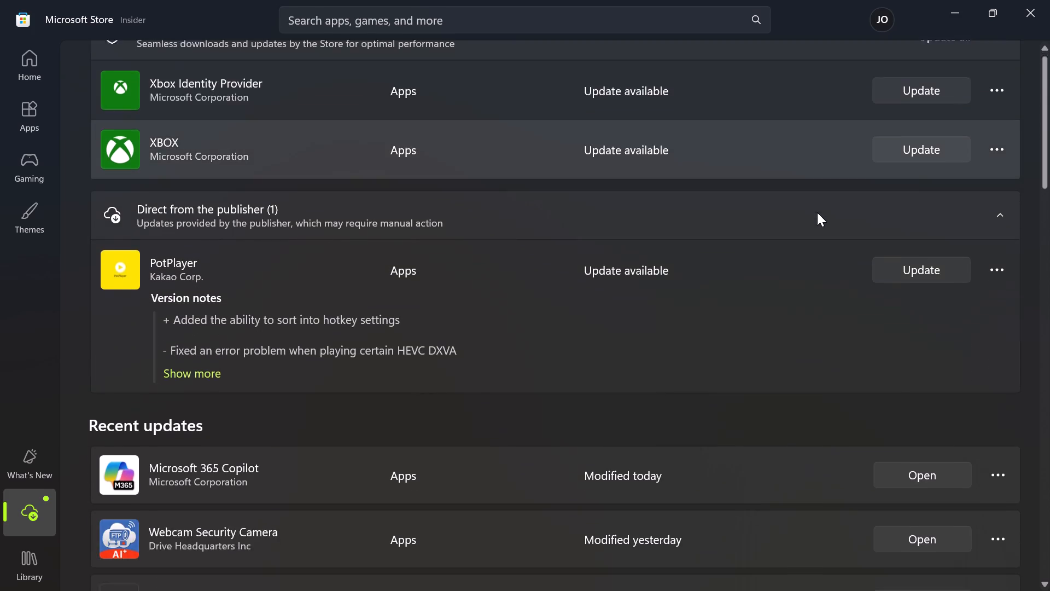
scroll(817, 212, down, 2)
scroll(817, 212, up, 1)
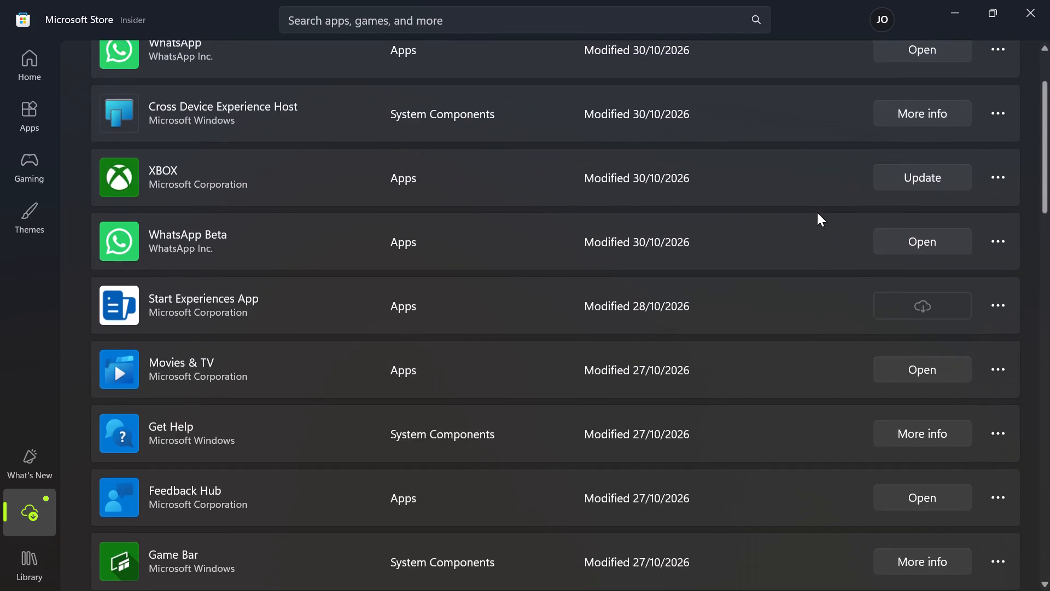
scroll(817, 212, up, 2)
scroll(817, 212, down, 1)
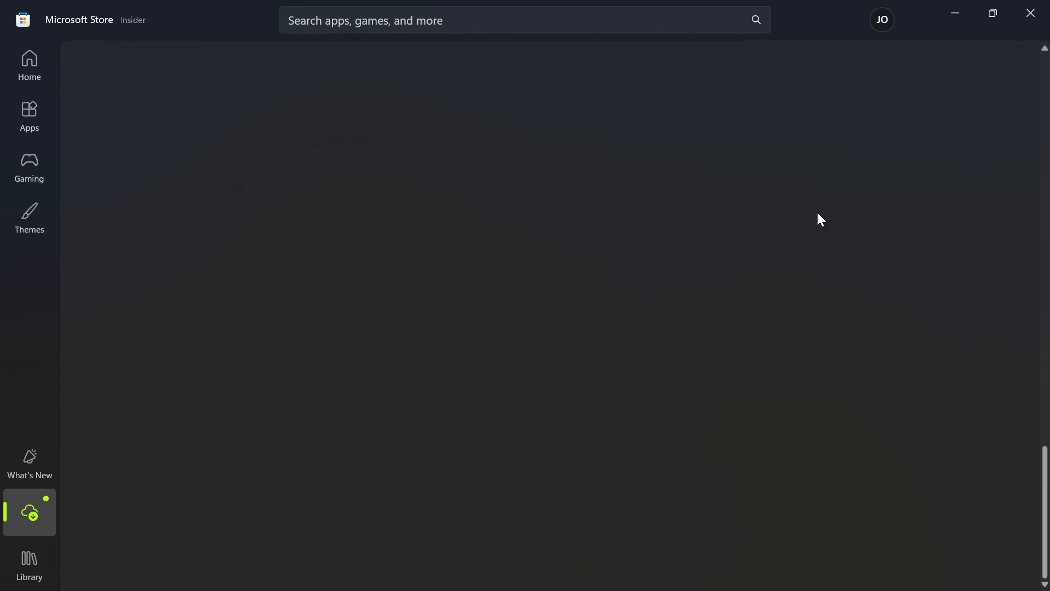
scroll(817, 212, down, 1)
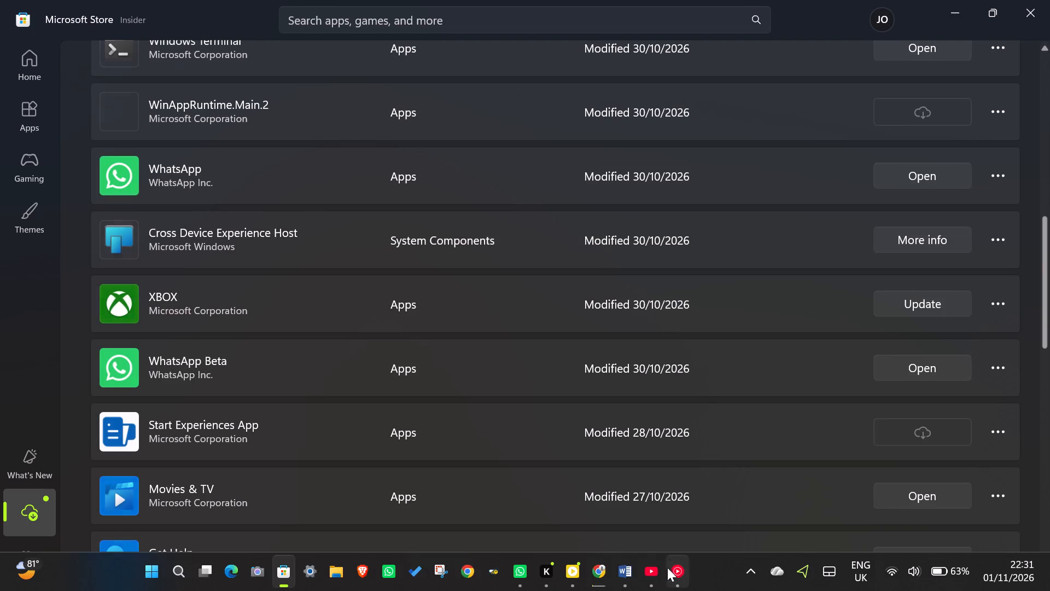
scroll(670, 352, up, 6)
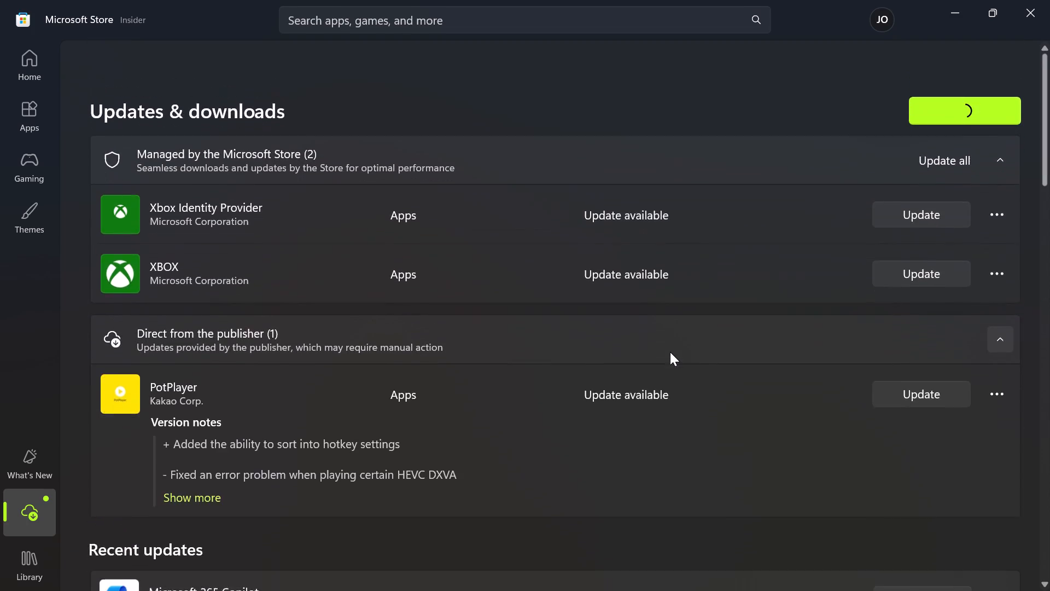
click(951, 124)
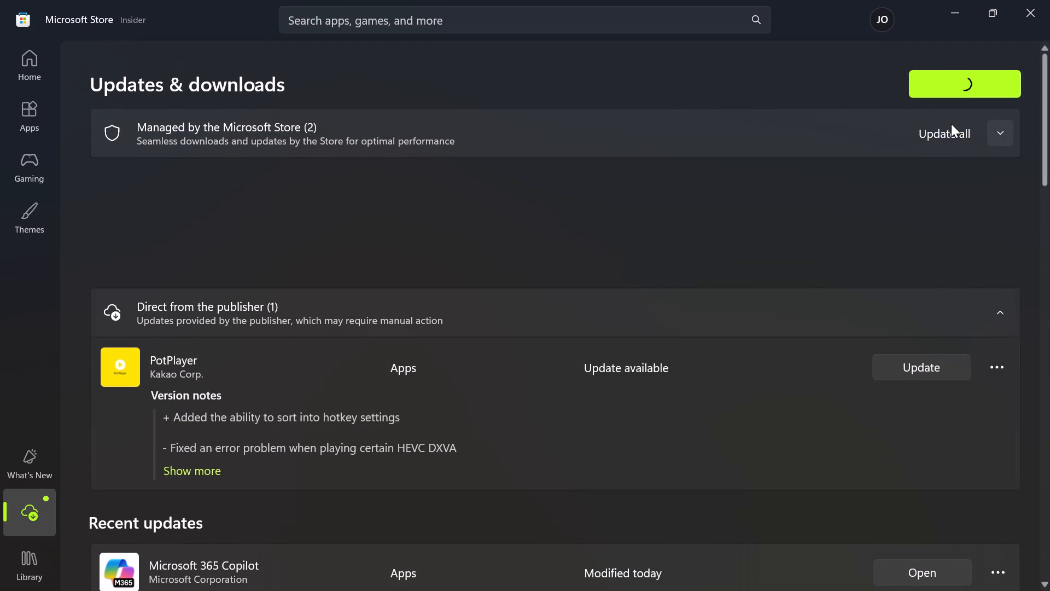
click(1005, 124)
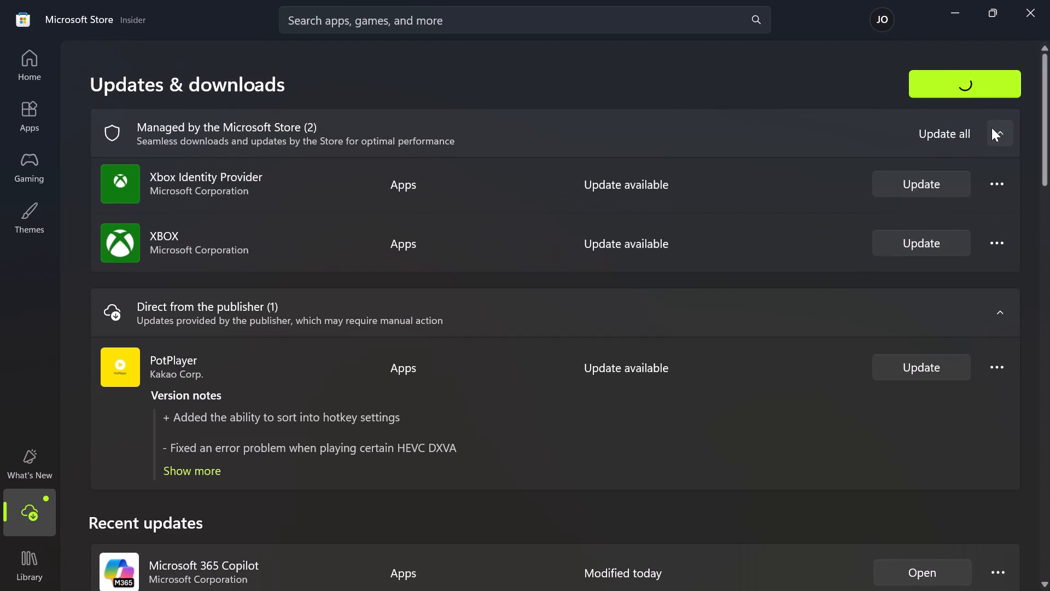
click(958, 135)
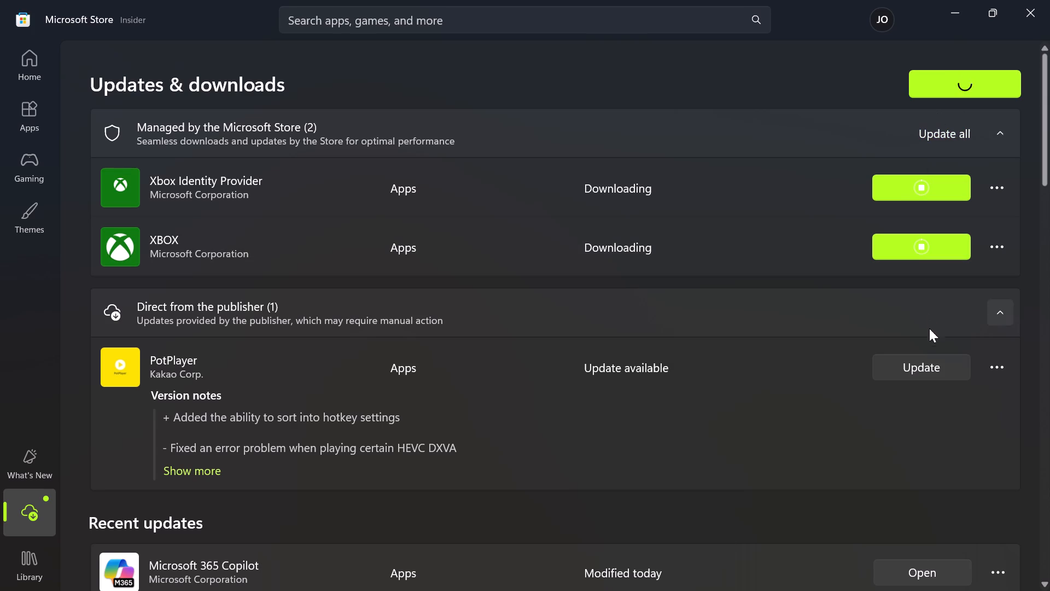
click(923, 376)
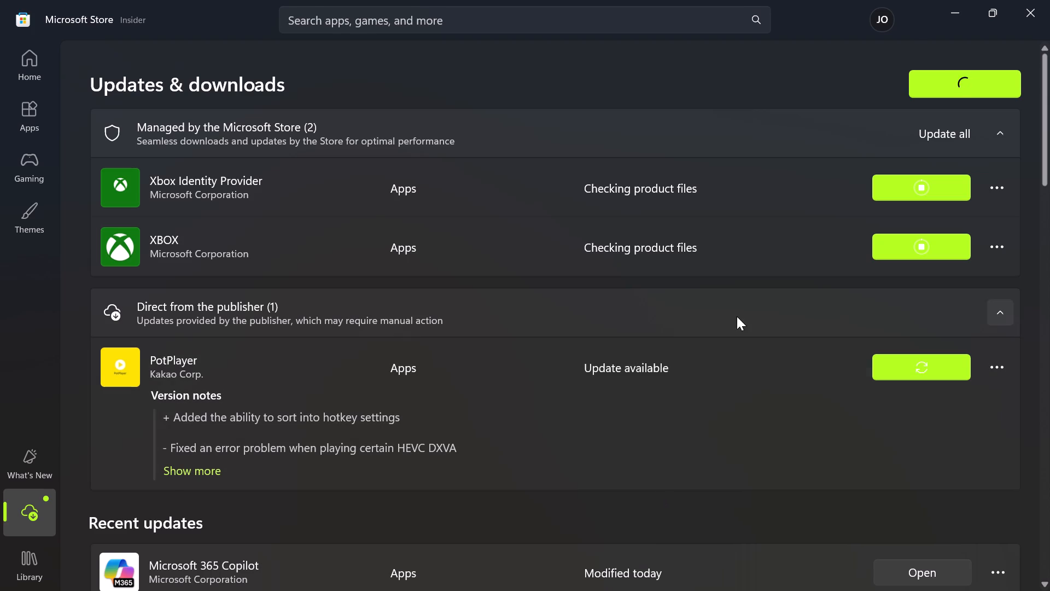
Minimise the Microsoft Store and the josh report window to bring the reference attachment report into view.
double_click(941, 2)
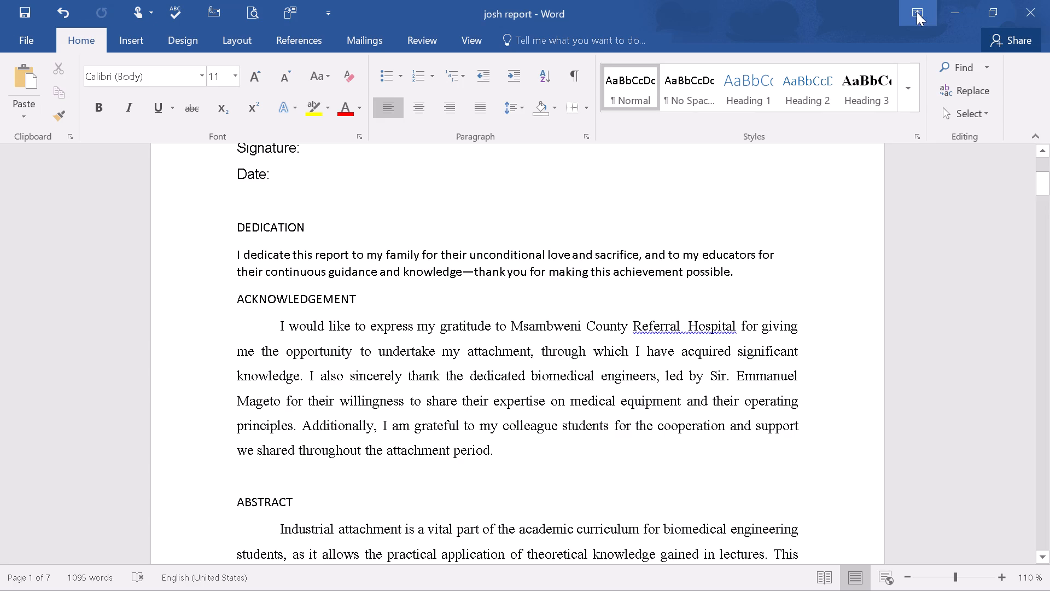
click(955, 9)
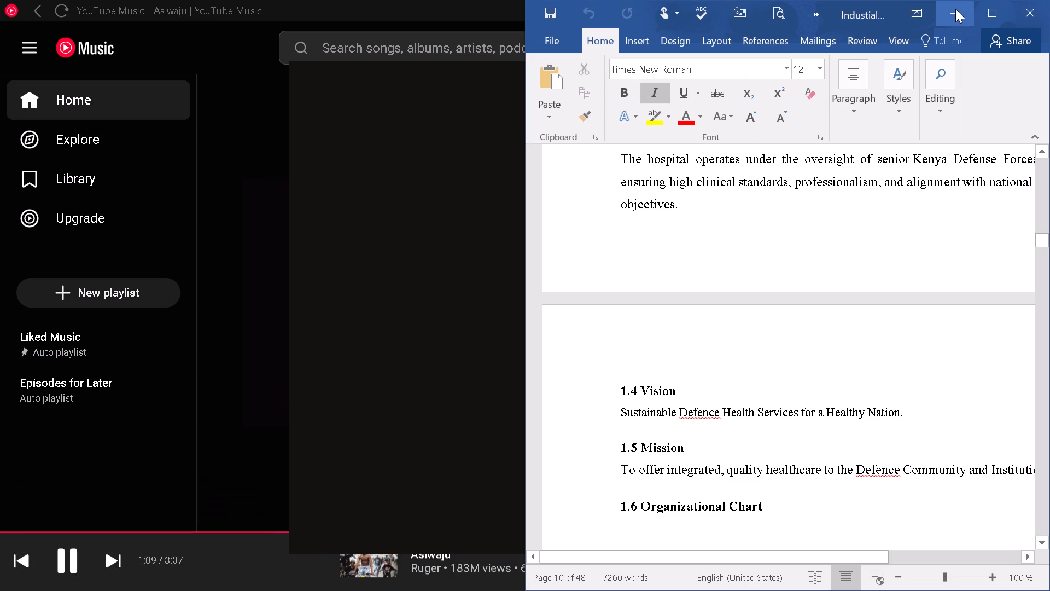